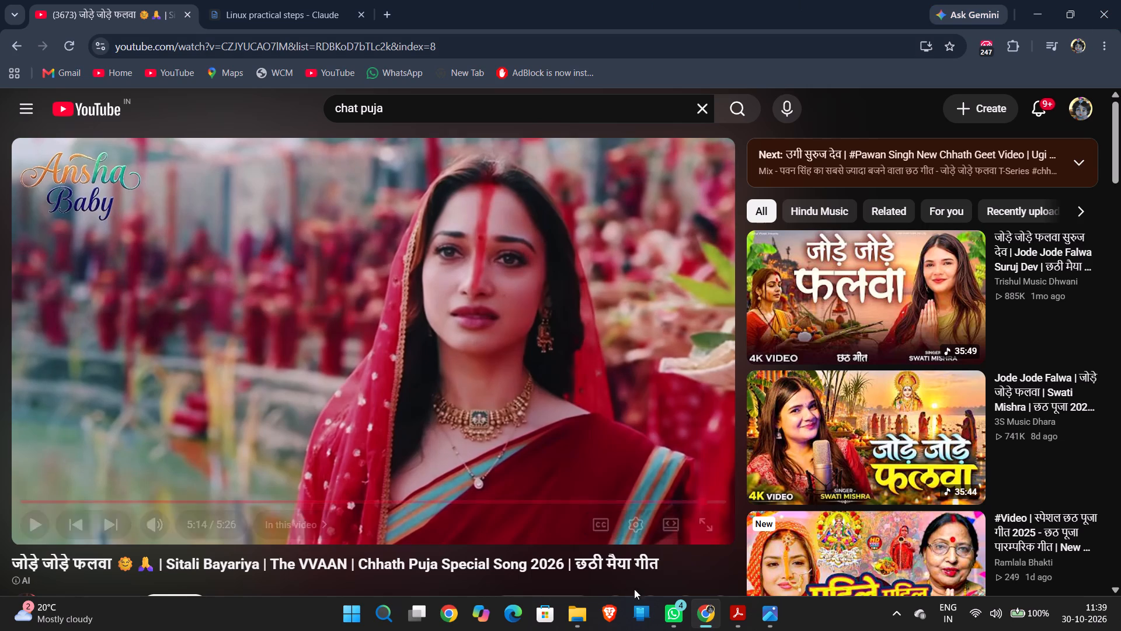
Find the Word application on the computer and launch it.
click(379, 618)
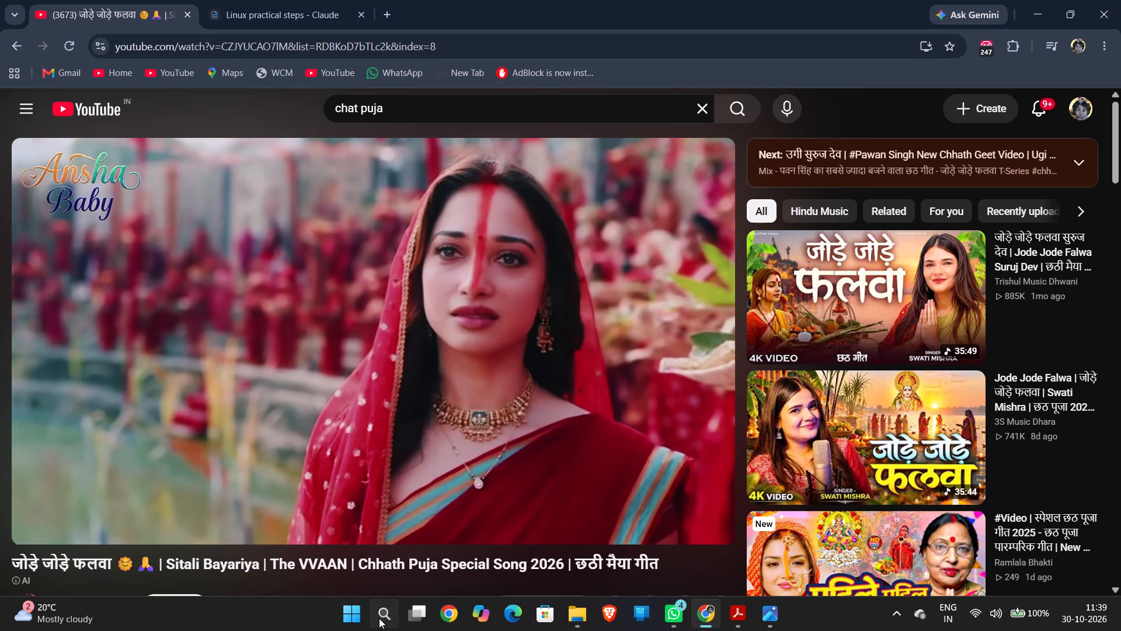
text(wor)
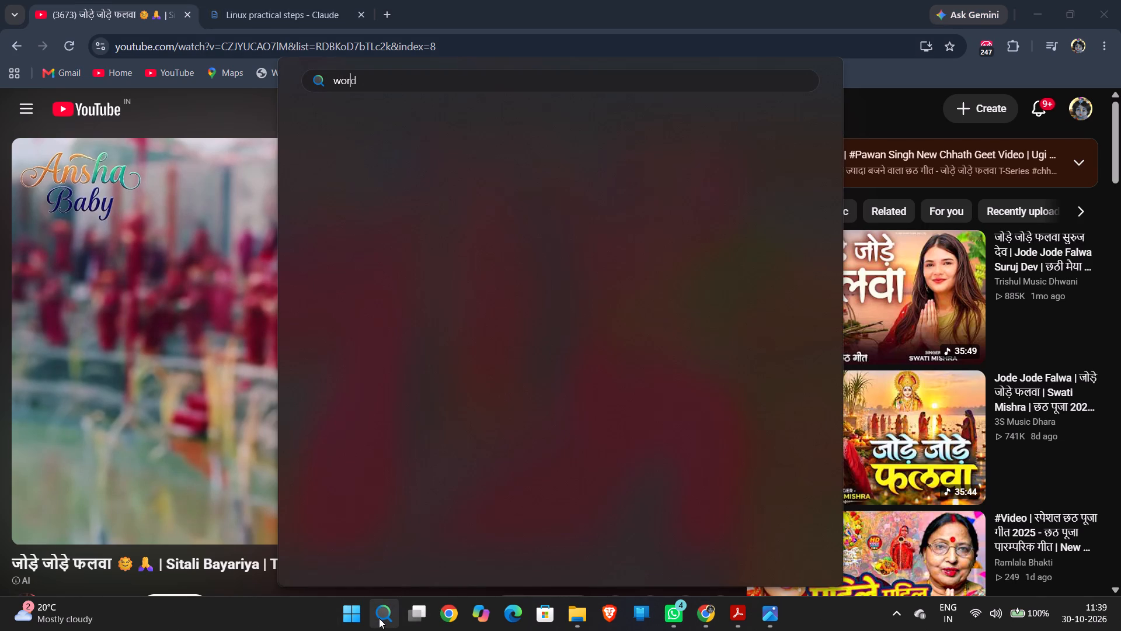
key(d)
click(347, 624)
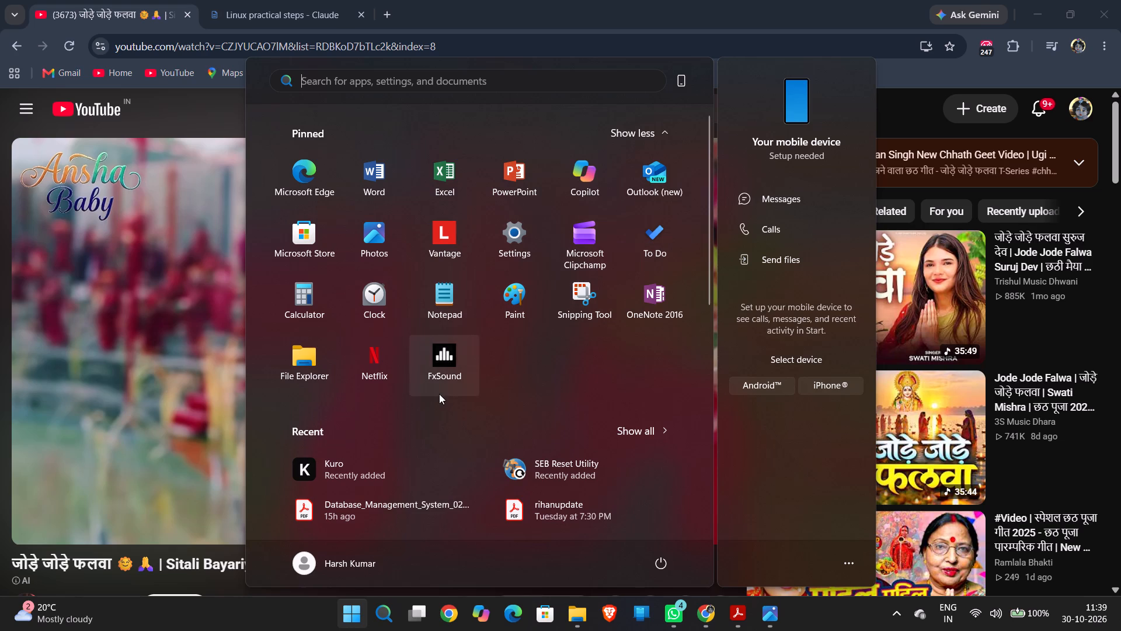
Launch Word and create a new blank document.
click(380, 176)
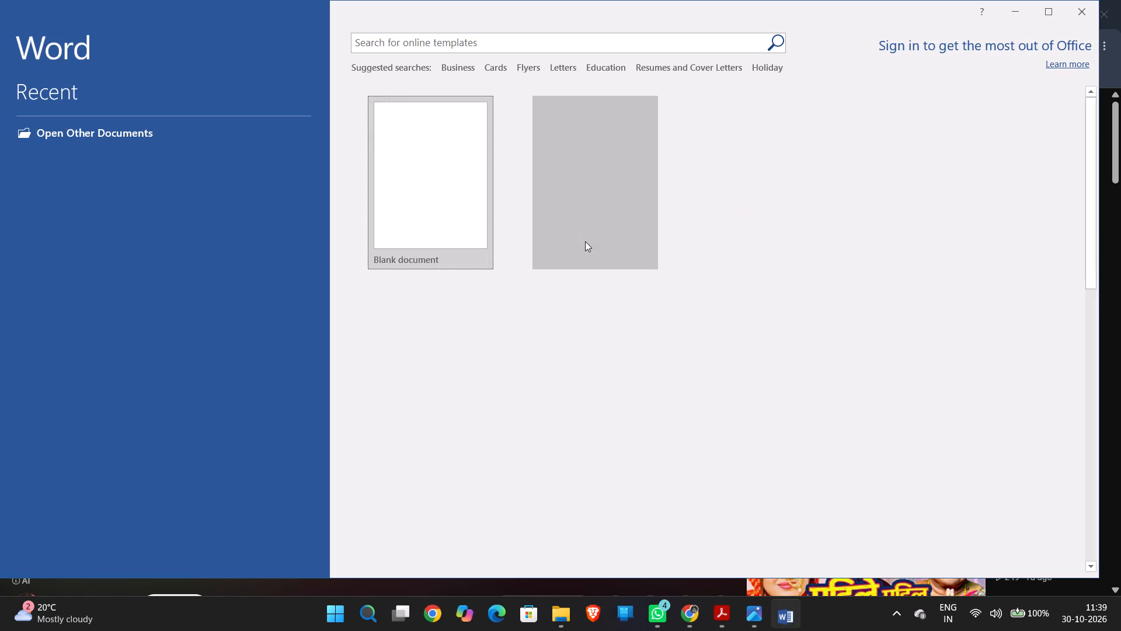
click(420, 174)
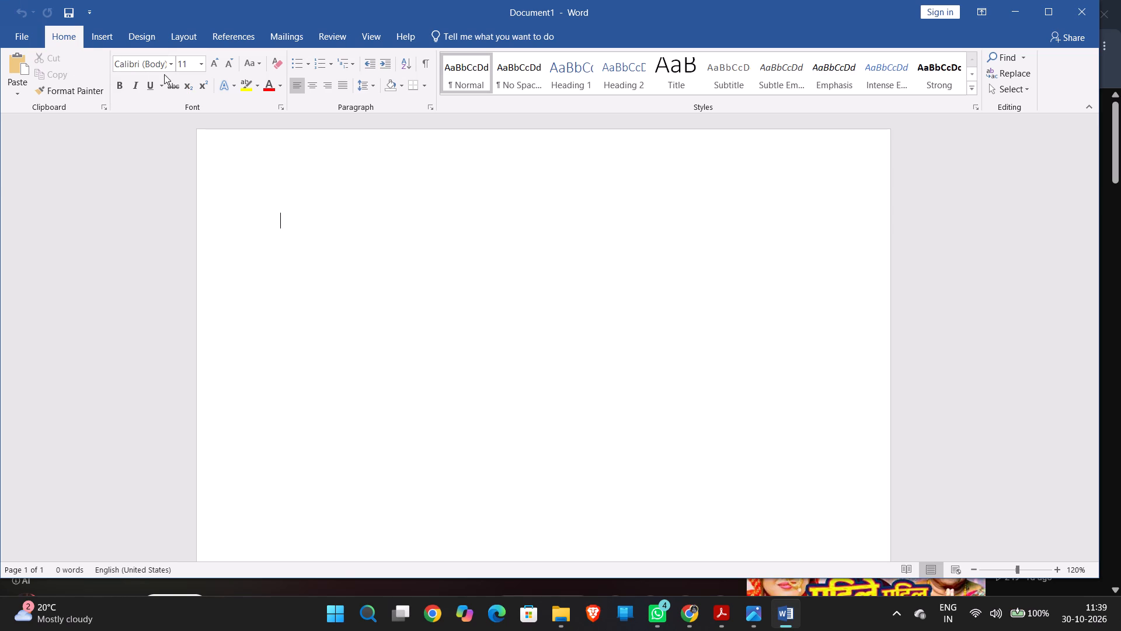
Start inserting a picture into the blank document and browse to the Downloads folder for the image file.
click(102, 43)
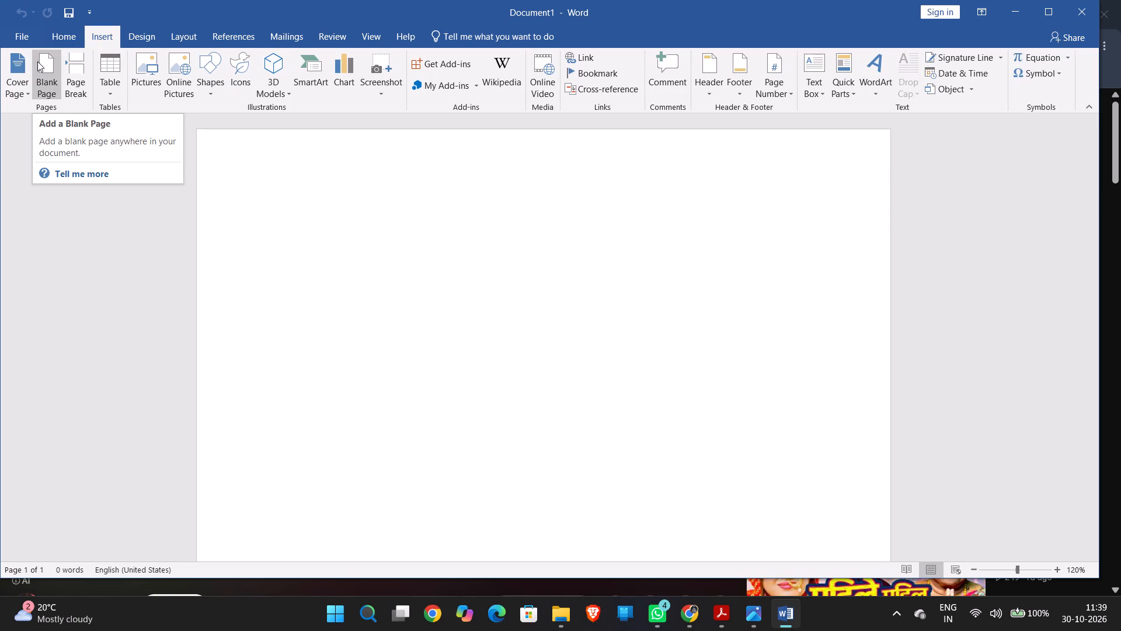
click(146, 58)
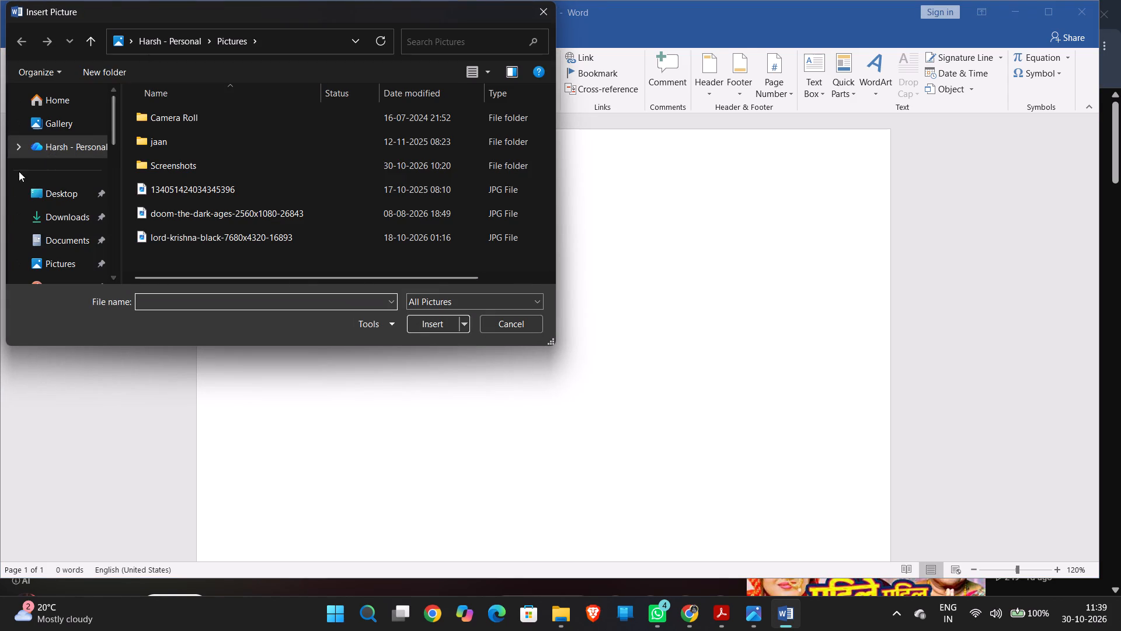
click(51, 214)
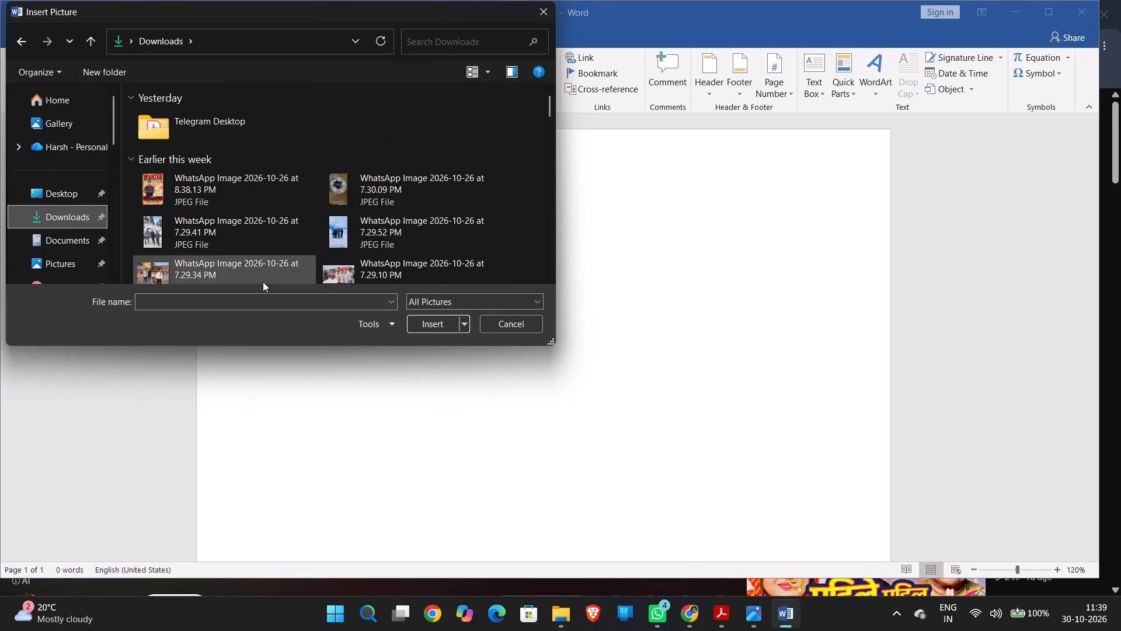
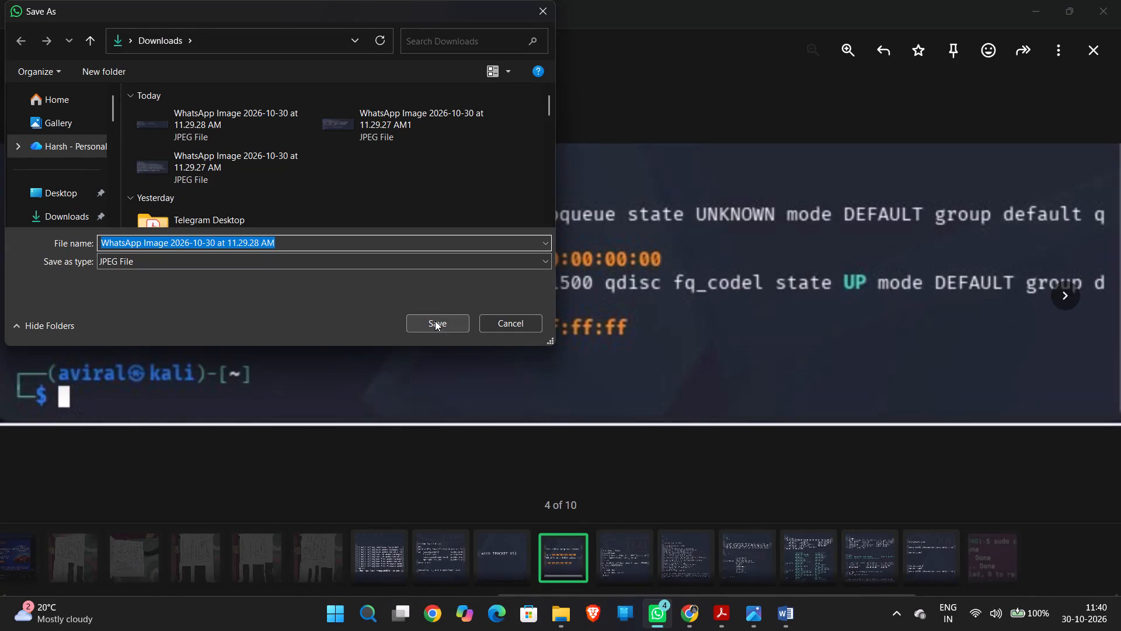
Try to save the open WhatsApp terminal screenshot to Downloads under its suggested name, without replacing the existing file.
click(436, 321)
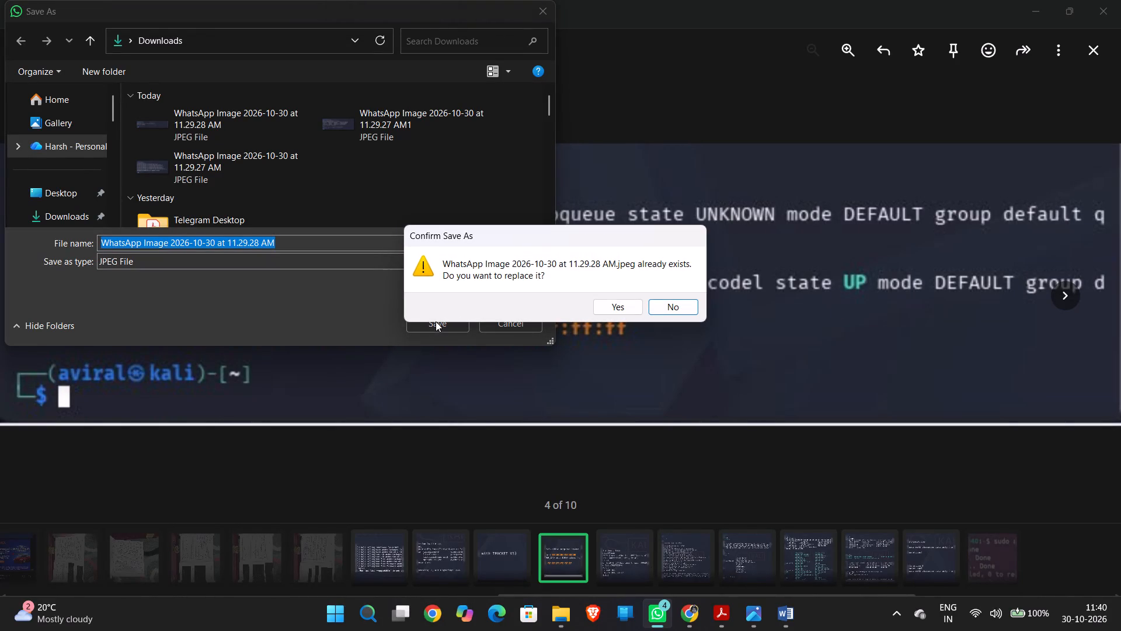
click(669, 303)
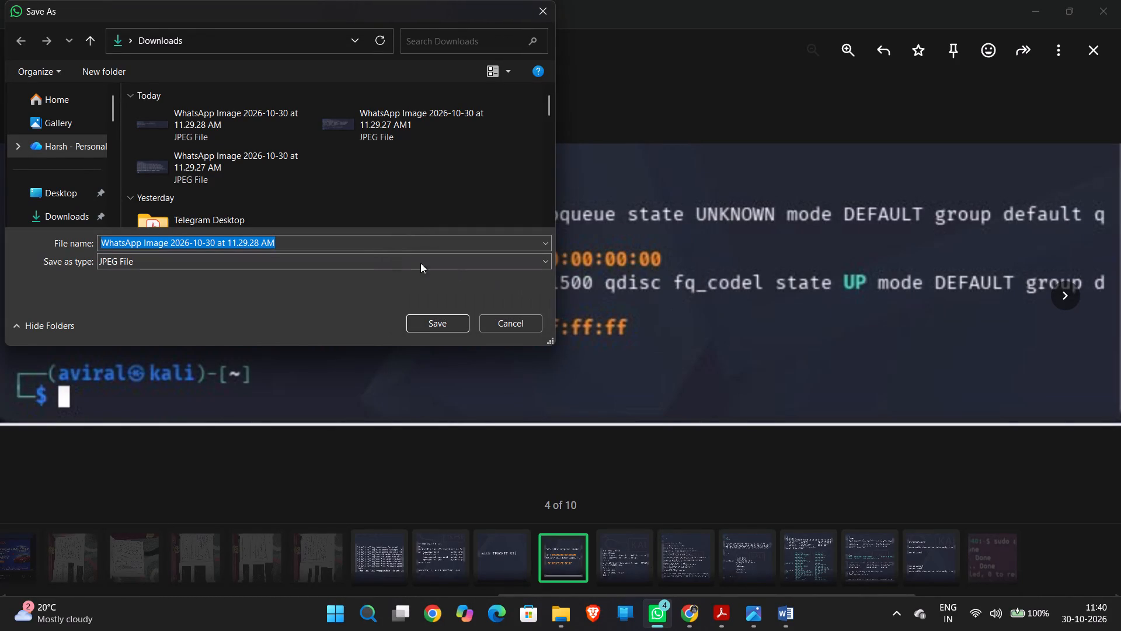
Replace the suggested file name of the WhatsApp image being saved to Downloads with 2.
click(336, 237)
key(BackSpace)
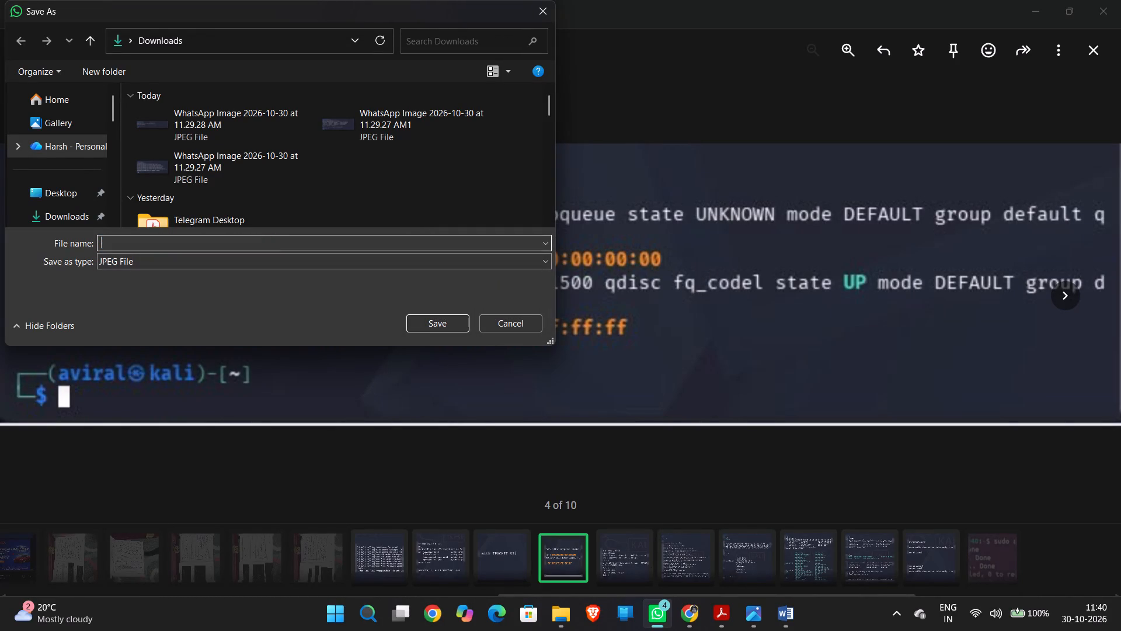
key(2)
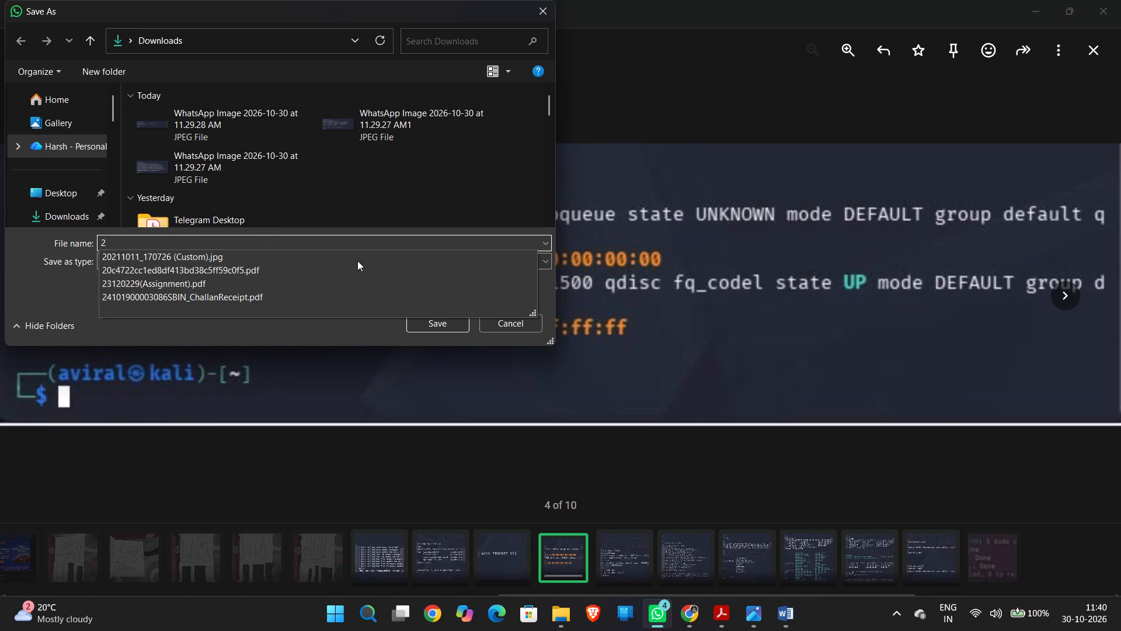
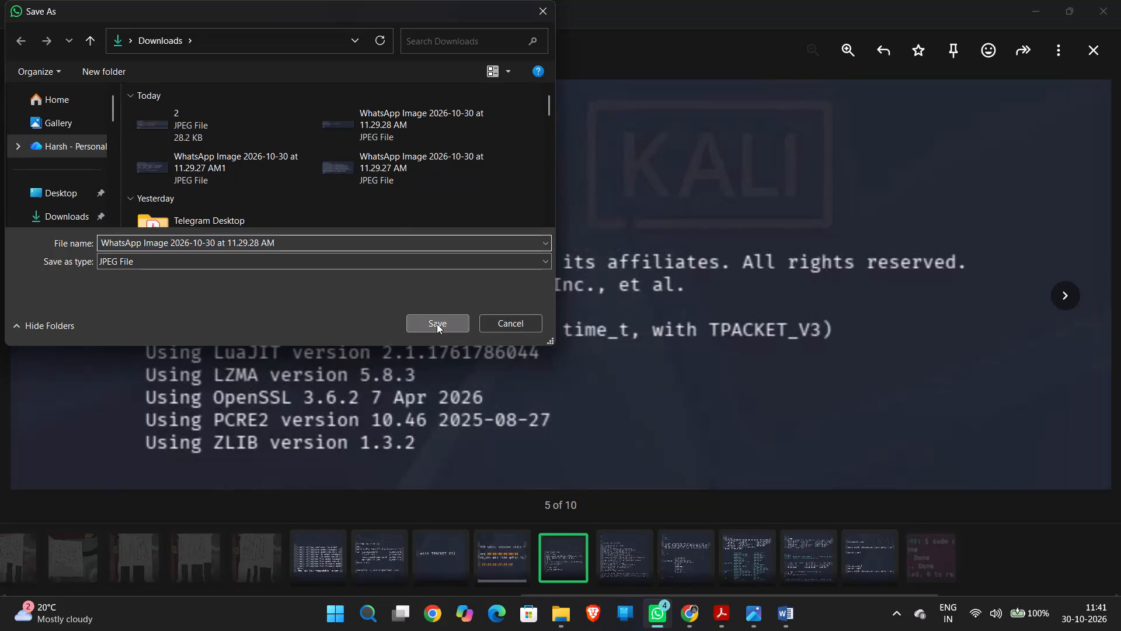
Decline replacing the existing file and rename the Kali terminal image being saved to Downloads as 23.
click(665, 311)
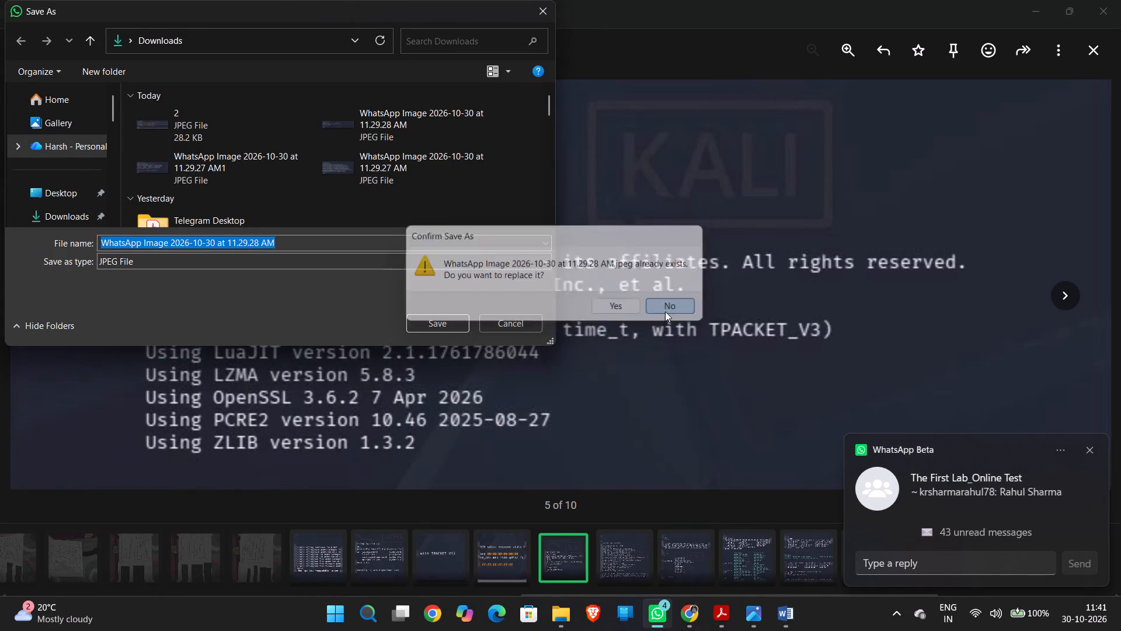
click(325, 248)
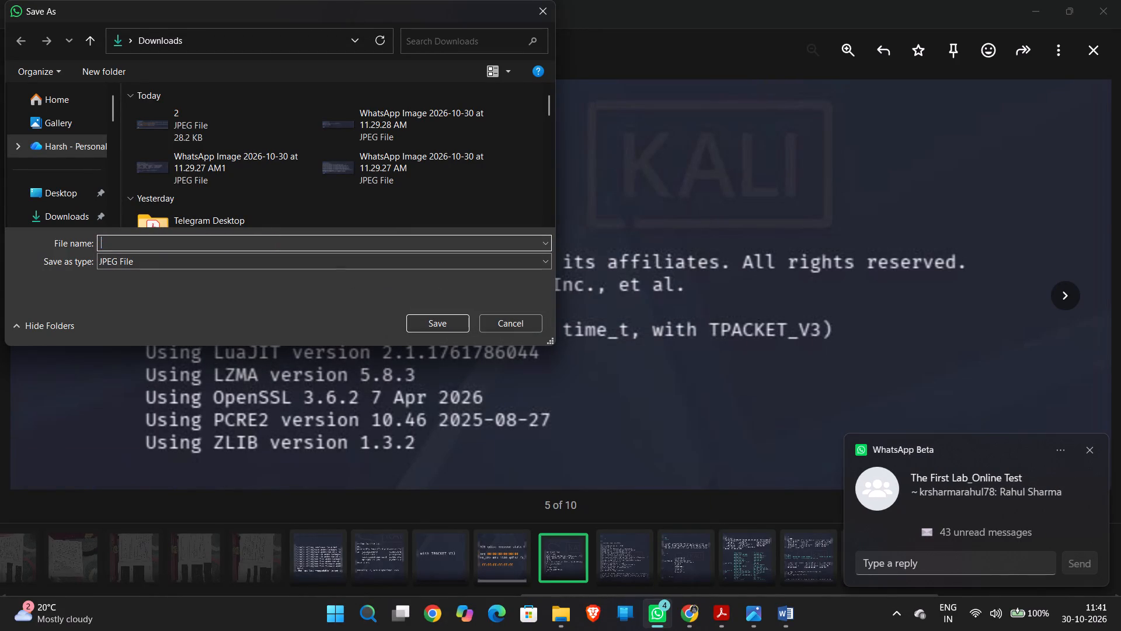
key(BackSpace)
key(2)
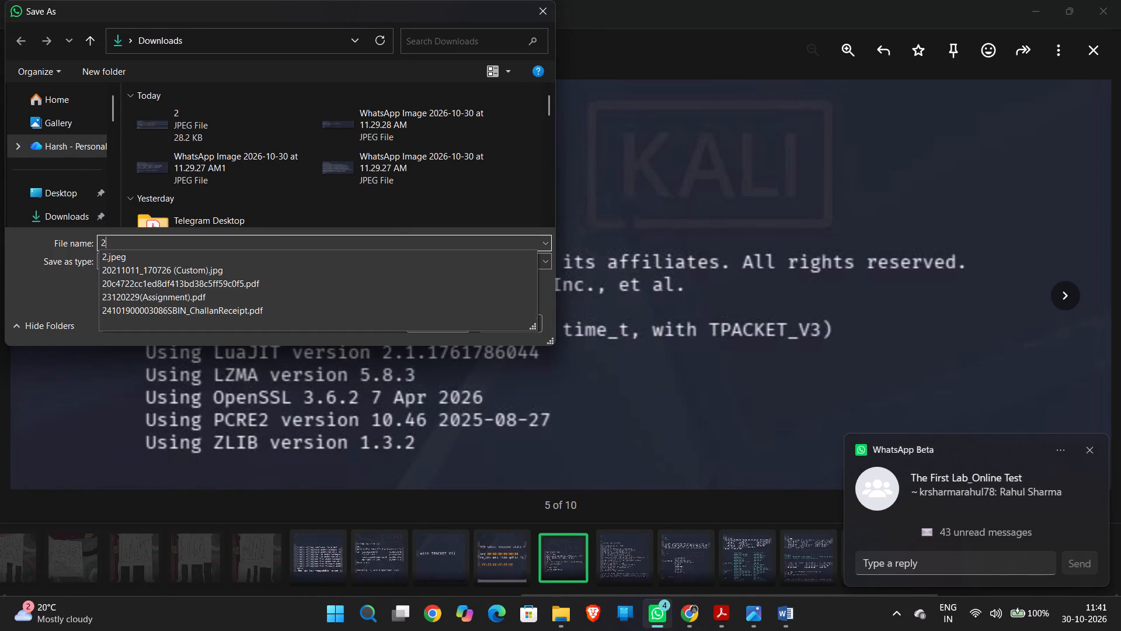
key(3)
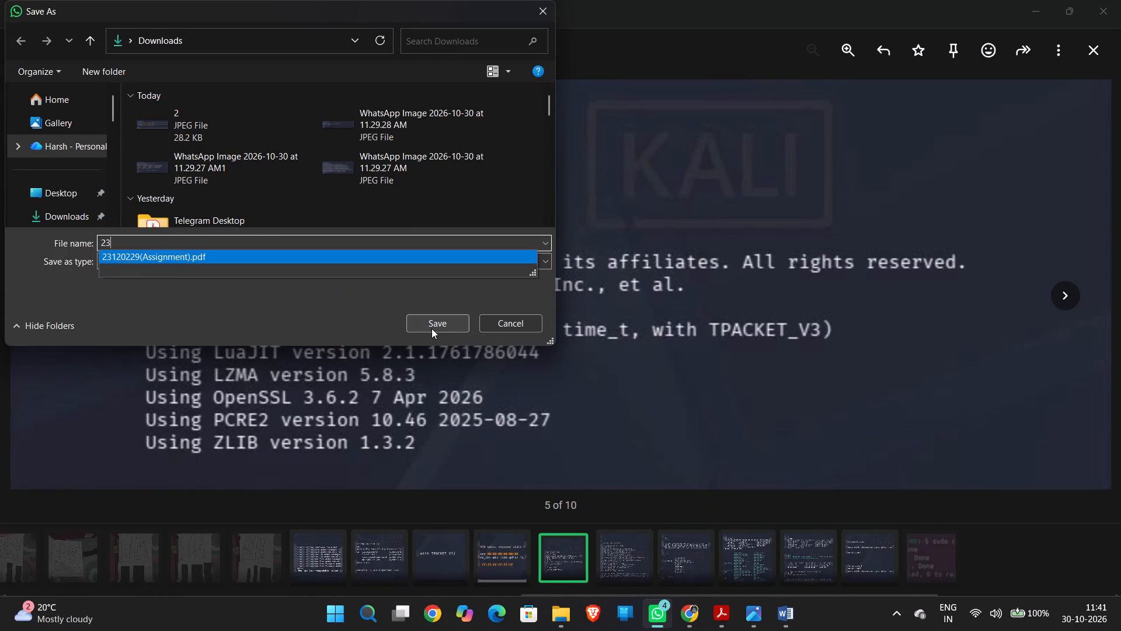
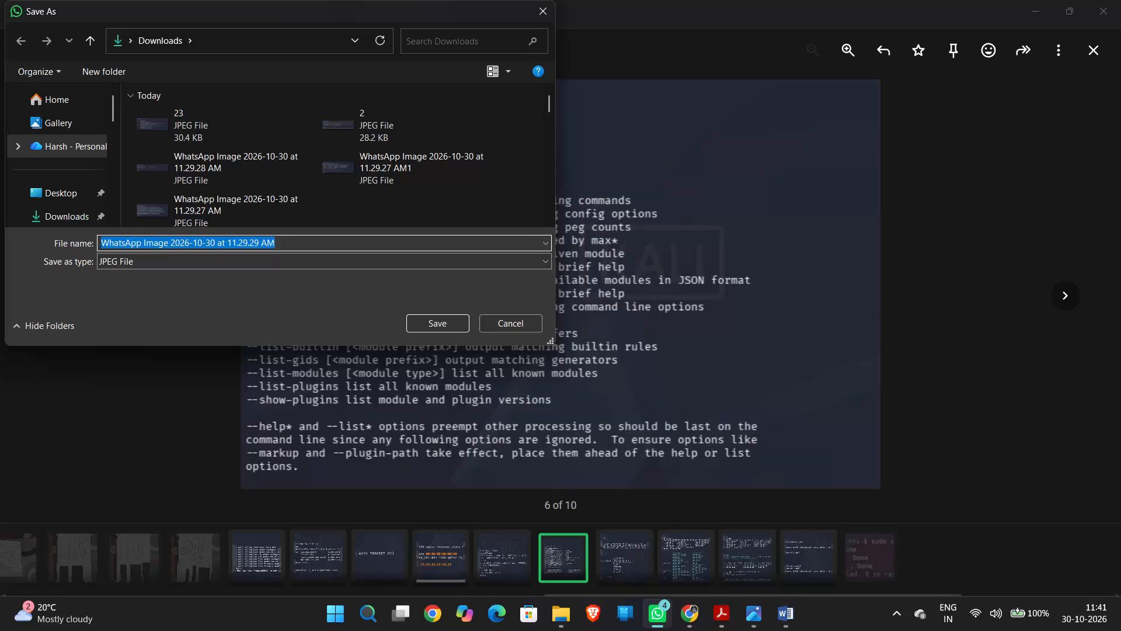
Rename the sixth Kali terminal image, the command-line help options output, as 12 for saving to Downloads.
key(BackSpace)
text(12)
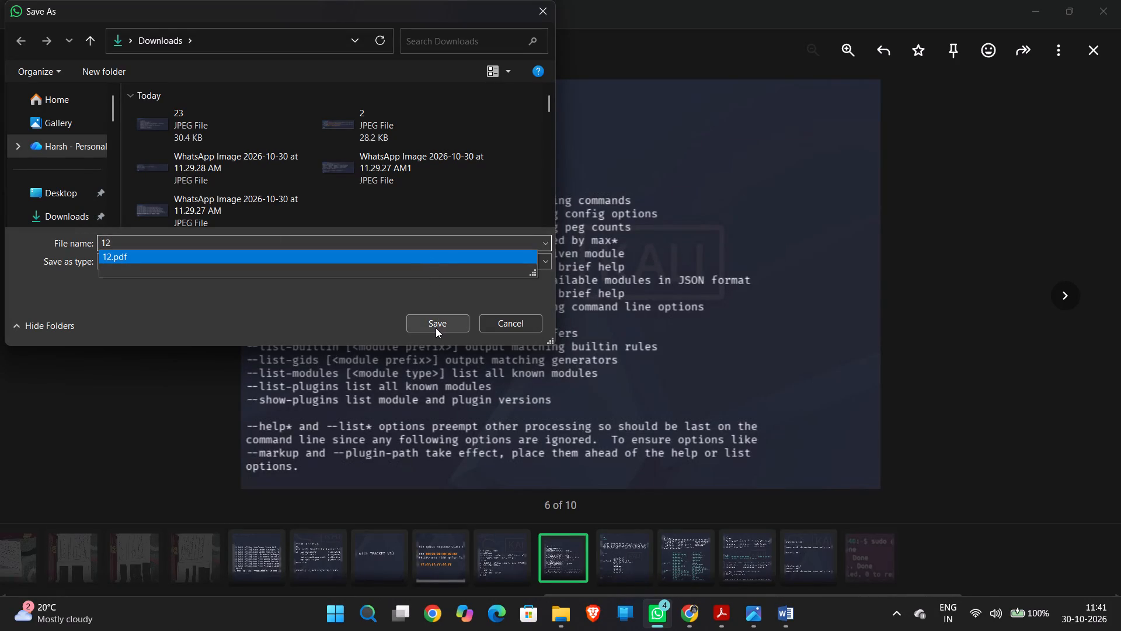
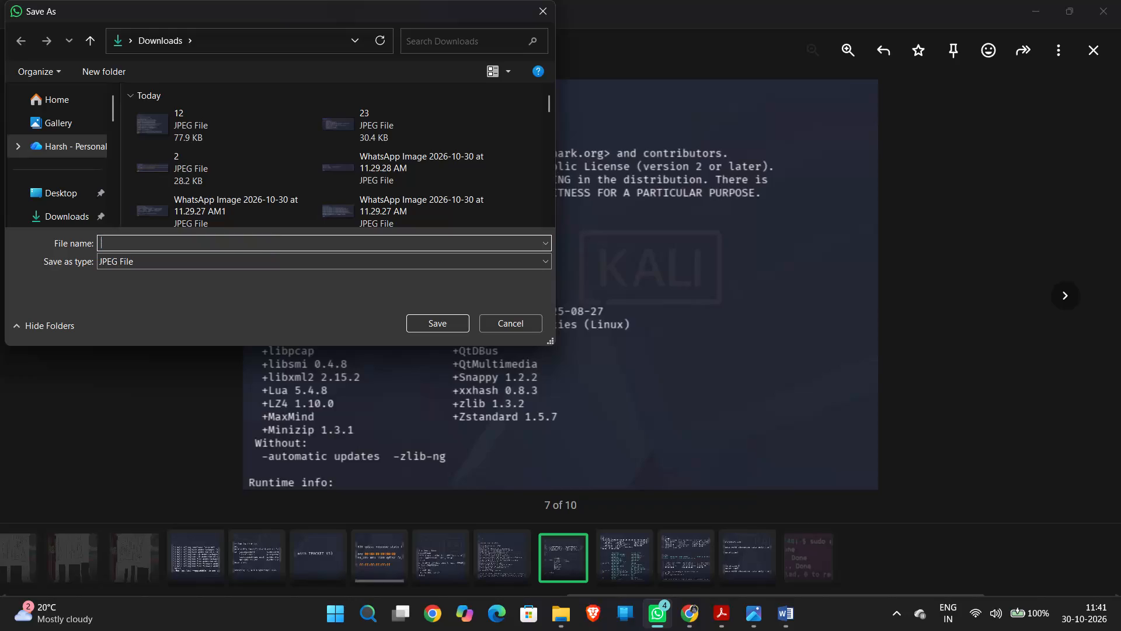
Name the seventh Kali terminal image, the version and library information output, as 54 for saving to Downloads.
text(54)
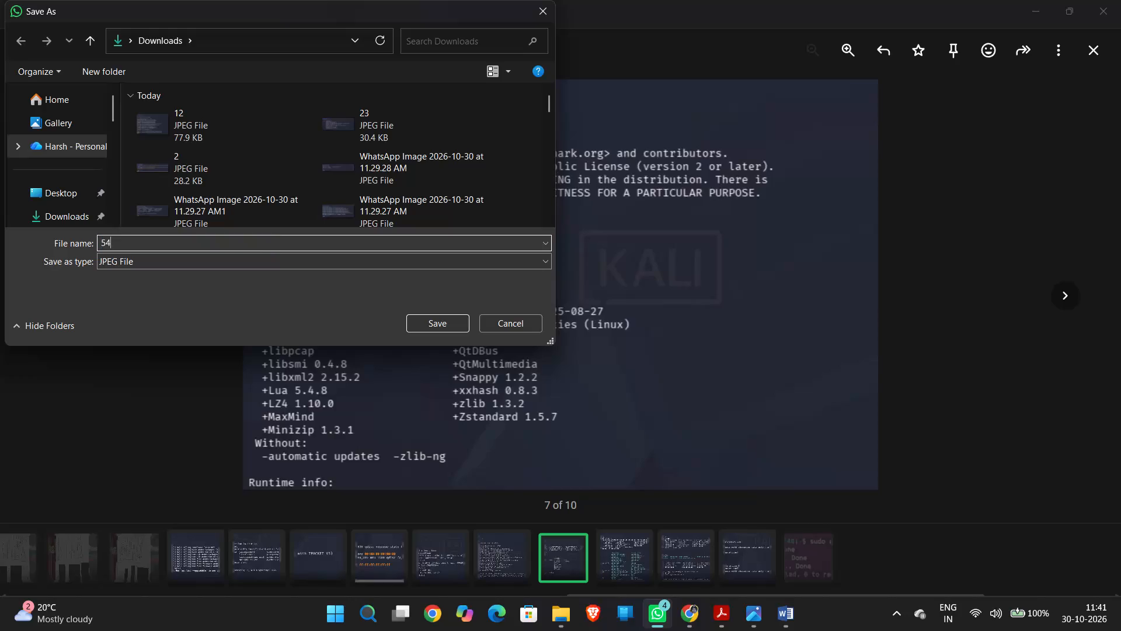
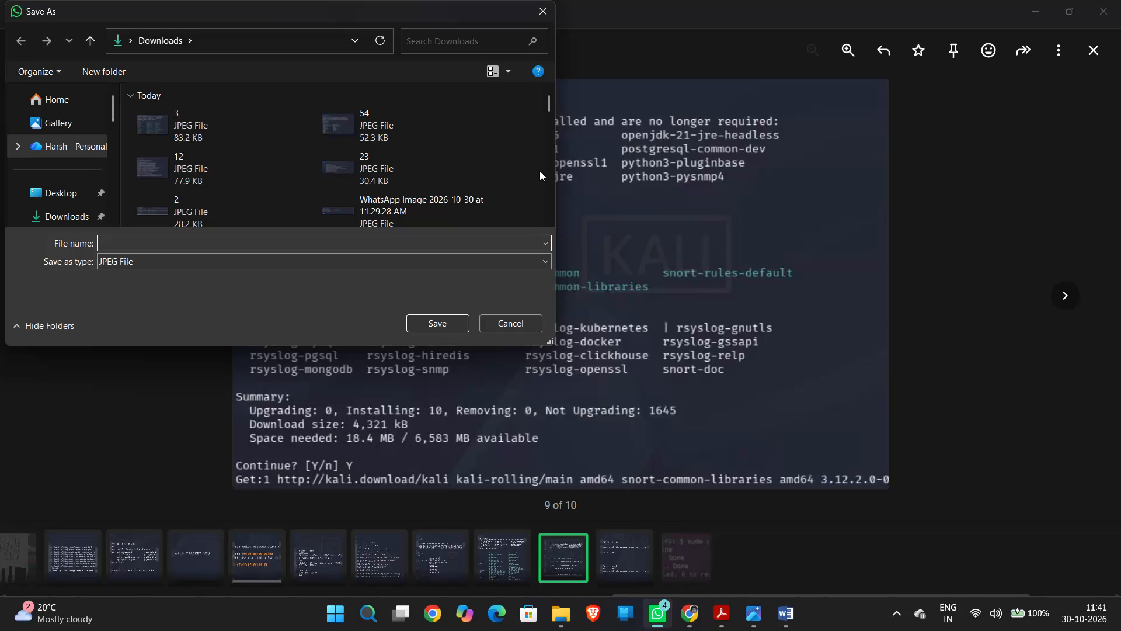
Name the ninth Kali terminal image, the Snort package installation output, as 4 for saving to Downloads.
key(4)
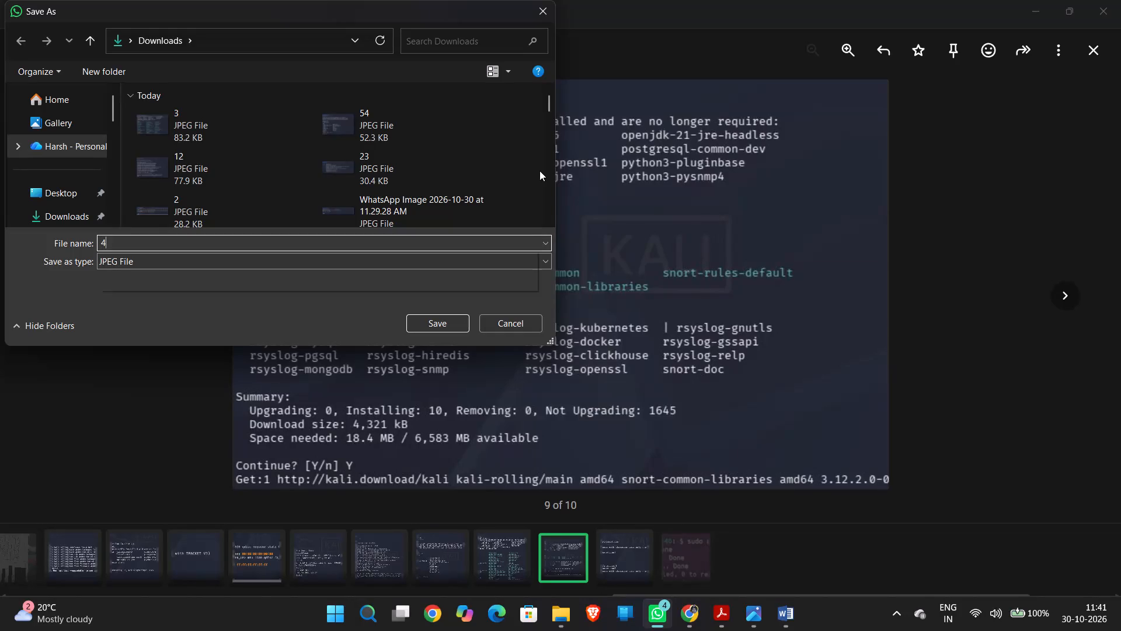
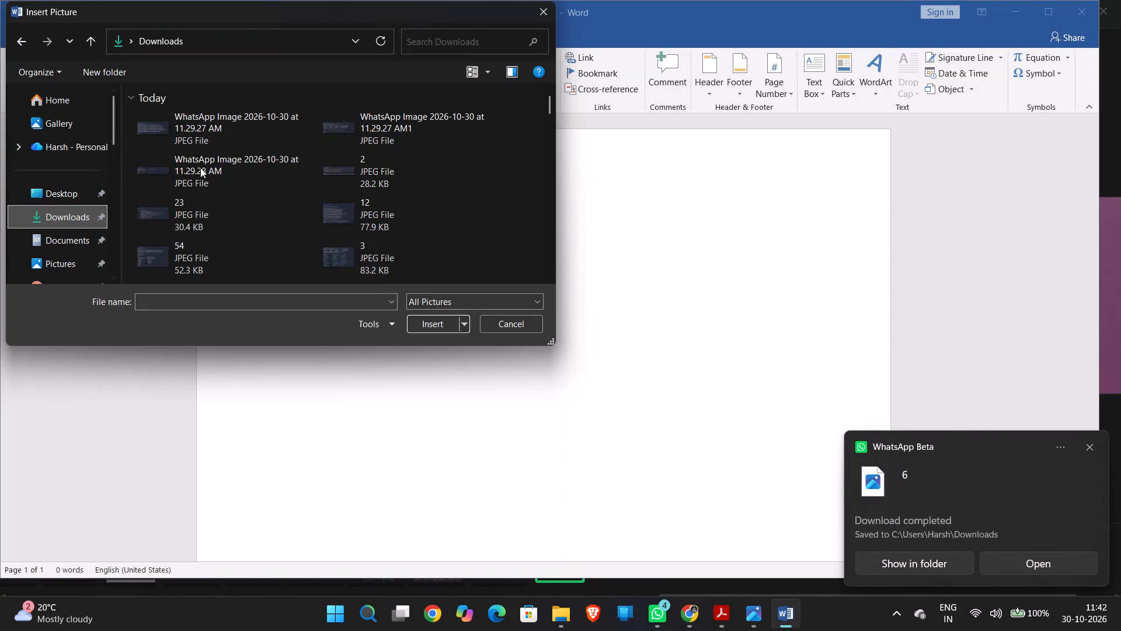
Insert the picture WhatsApp Image 2026-10-30 at 11.29.27 AM from Downloads into the blank document.
scroll(237, 216, down, 1)
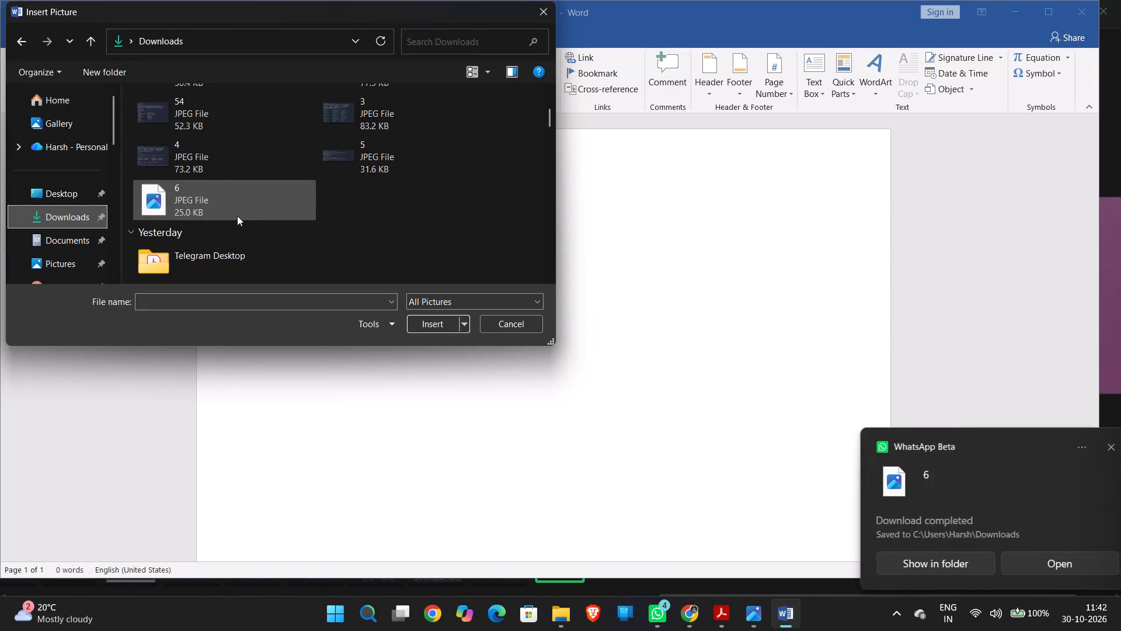
scroll(237, 216, down, 1)
scroll(237, 216, up, 10)
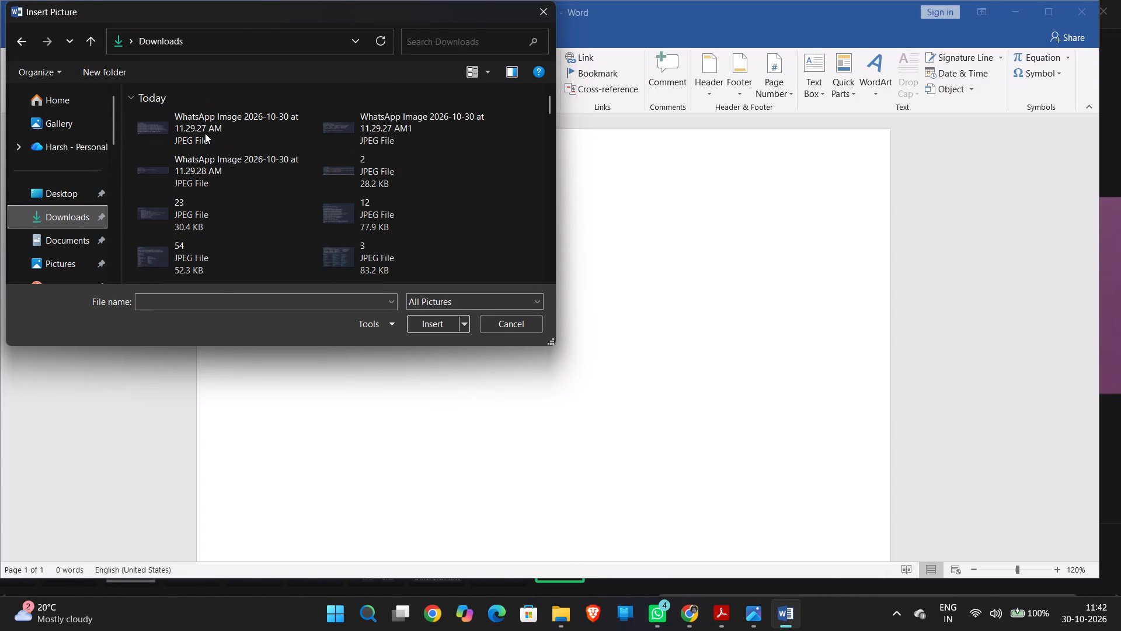
click(200, 134)
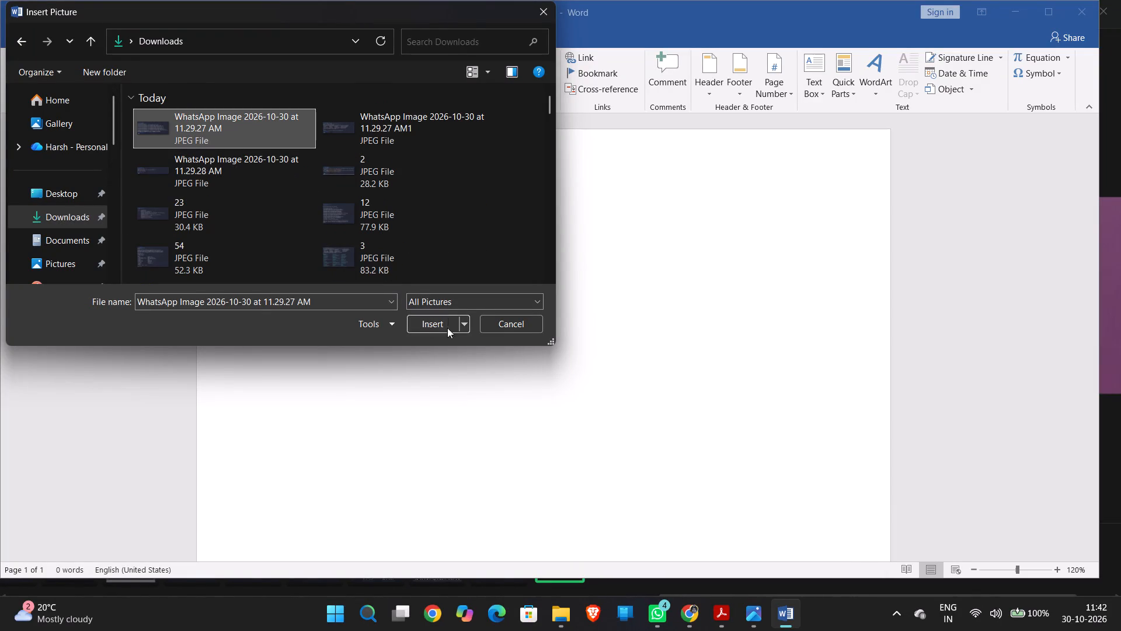
click(426, 321)
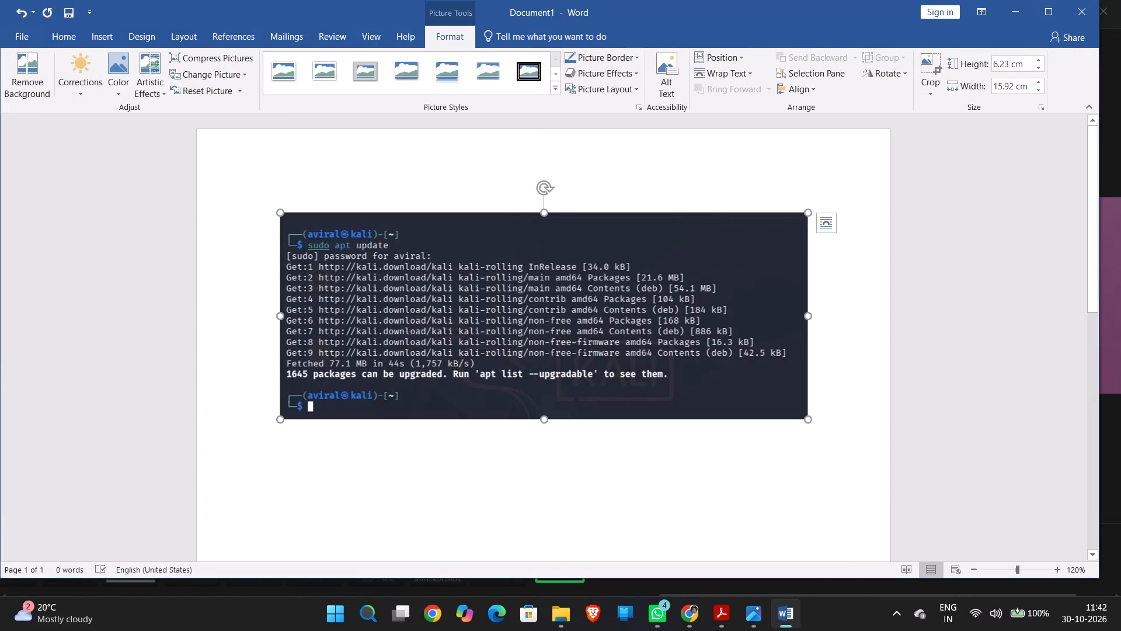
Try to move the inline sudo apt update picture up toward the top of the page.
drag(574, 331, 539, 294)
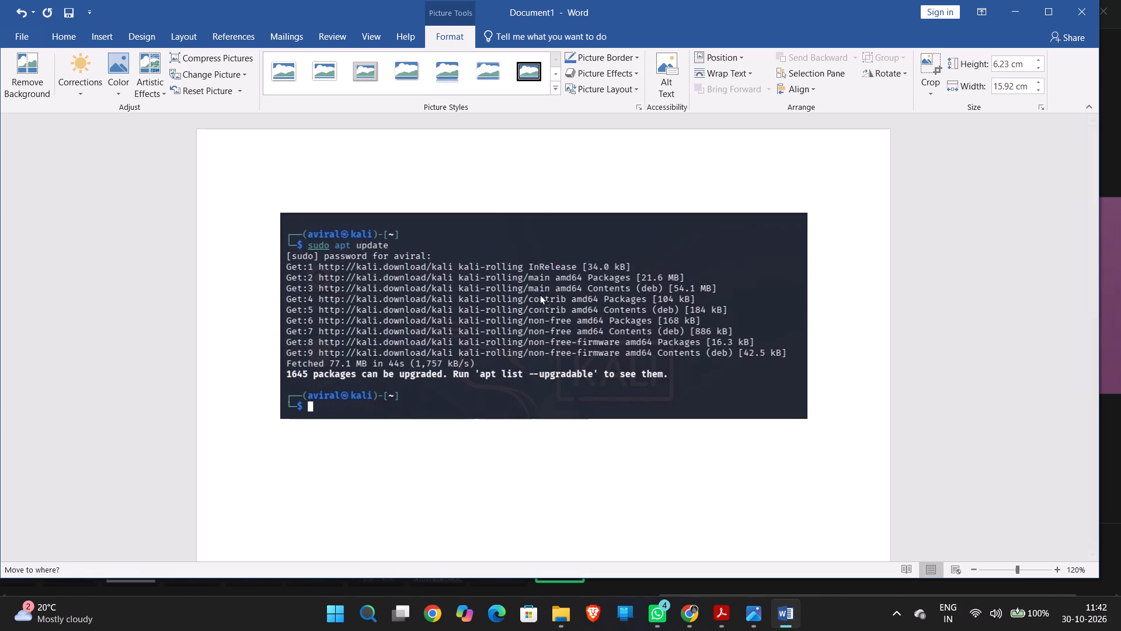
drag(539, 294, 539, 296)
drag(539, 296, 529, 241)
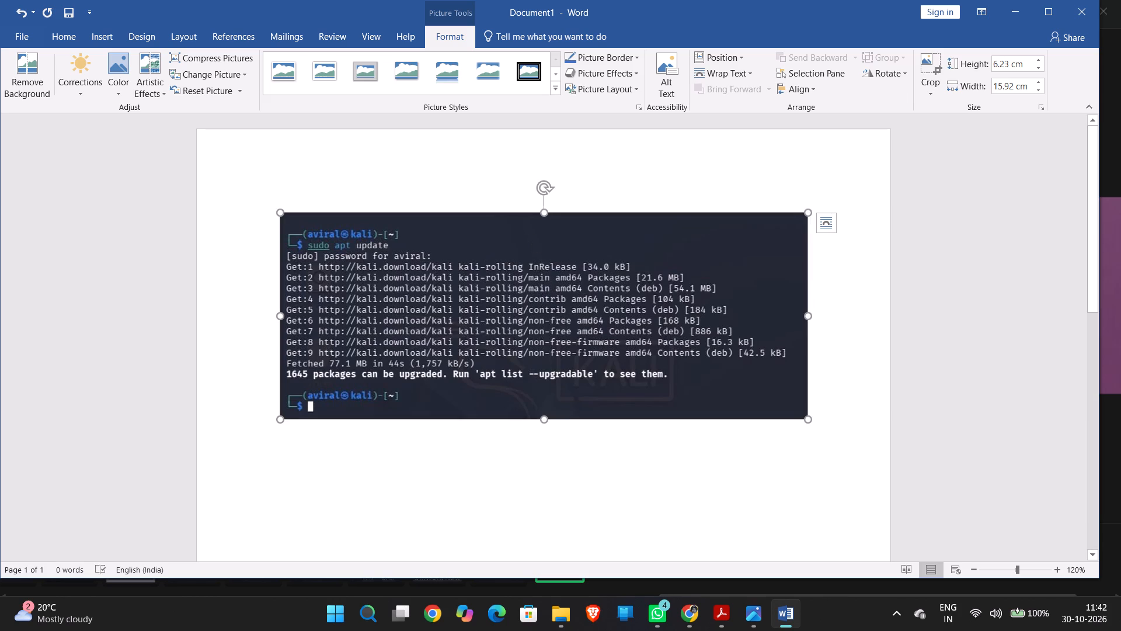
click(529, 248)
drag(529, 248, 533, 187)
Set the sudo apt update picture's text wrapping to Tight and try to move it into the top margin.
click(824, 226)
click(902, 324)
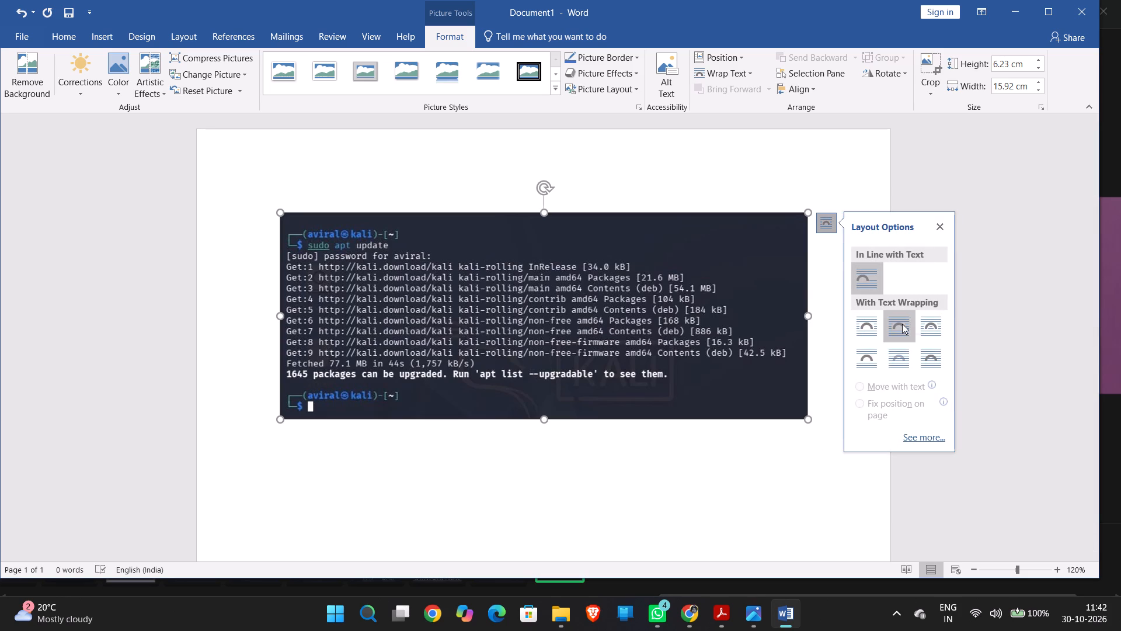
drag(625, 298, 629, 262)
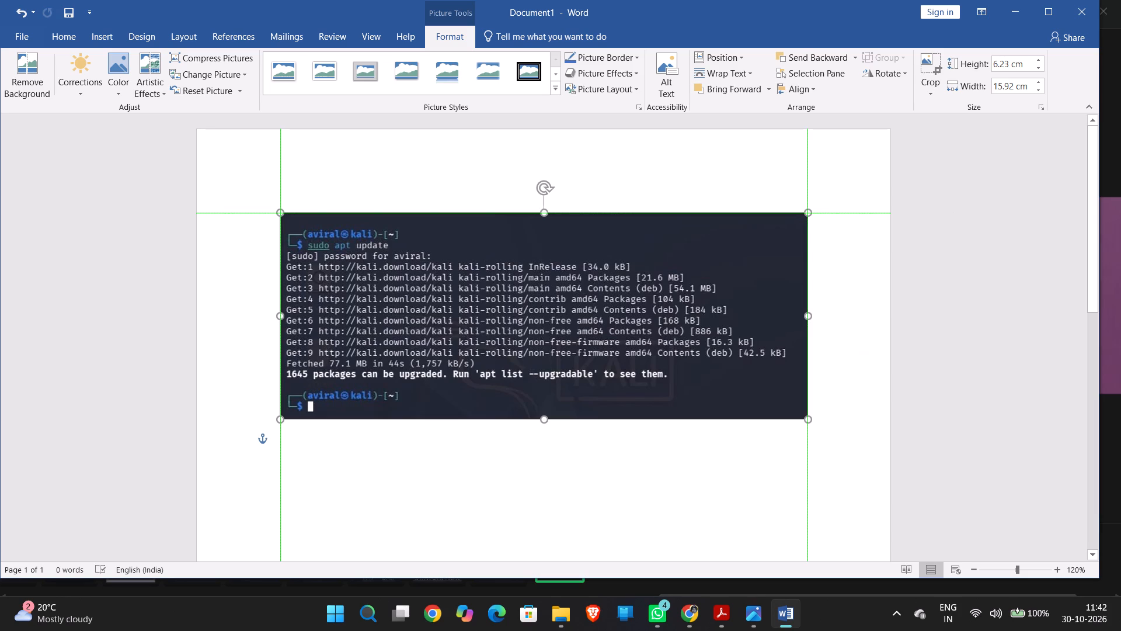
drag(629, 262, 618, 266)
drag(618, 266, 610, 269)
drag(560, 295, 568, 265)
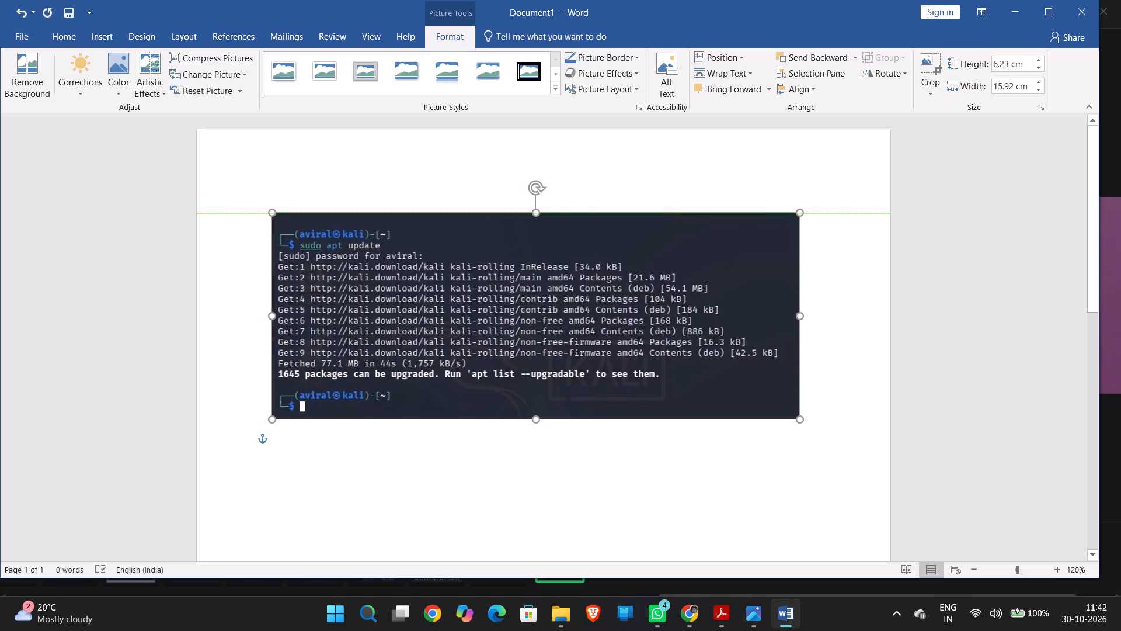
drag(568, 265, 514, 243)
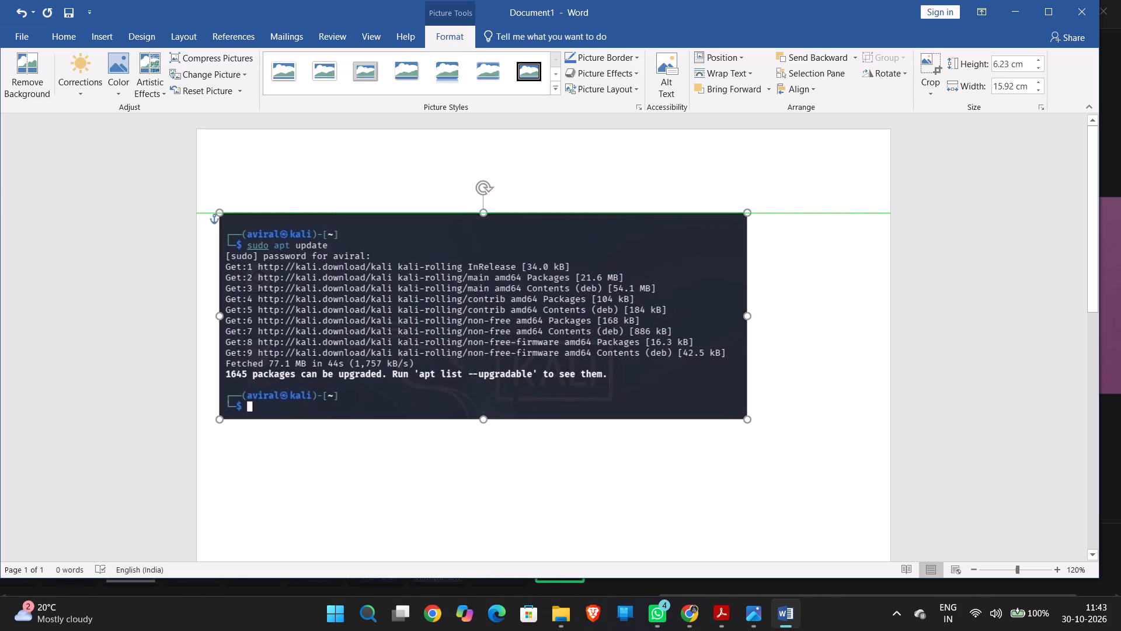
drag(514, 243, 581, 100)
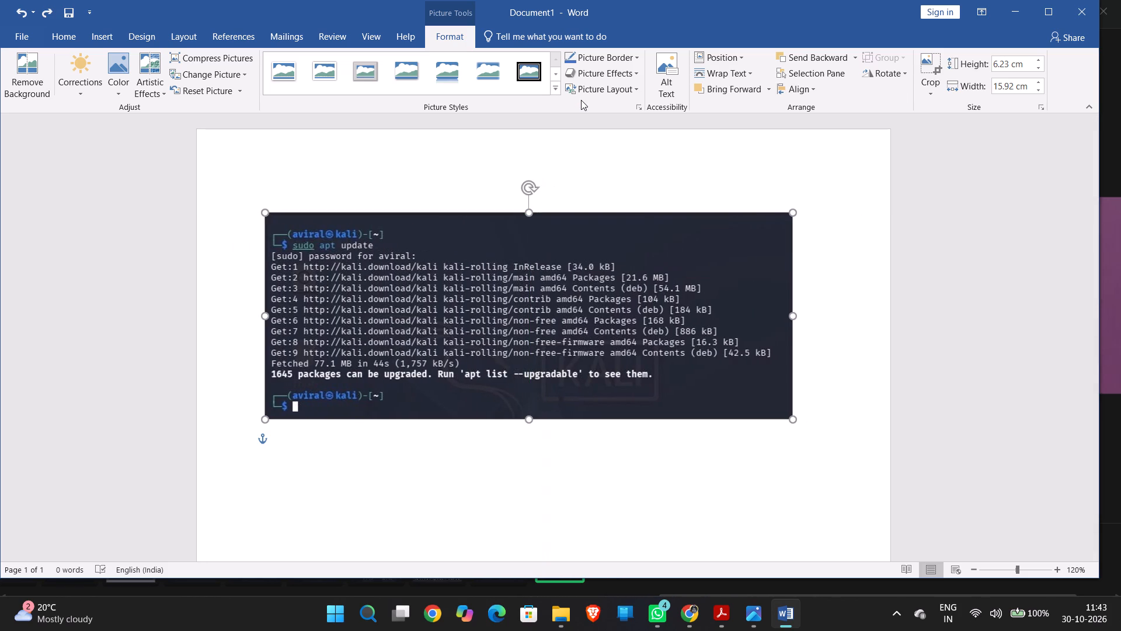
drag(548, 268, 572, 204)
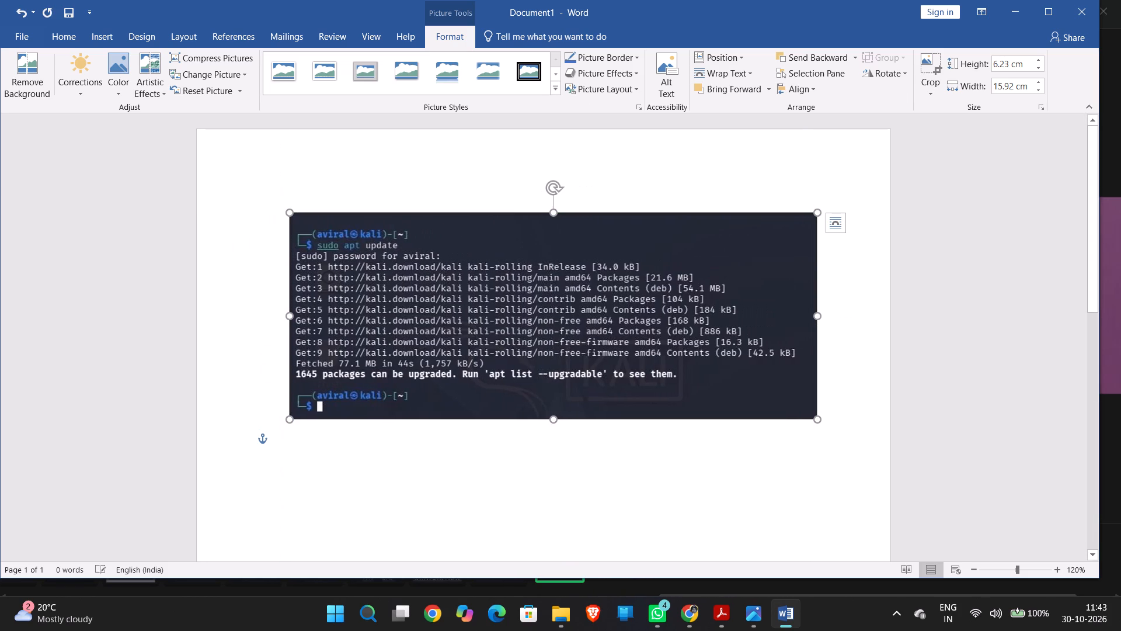
Set the sudo apt update picture's layout to In Front of Text and move it up to the page's top edge.
click(831, 227)
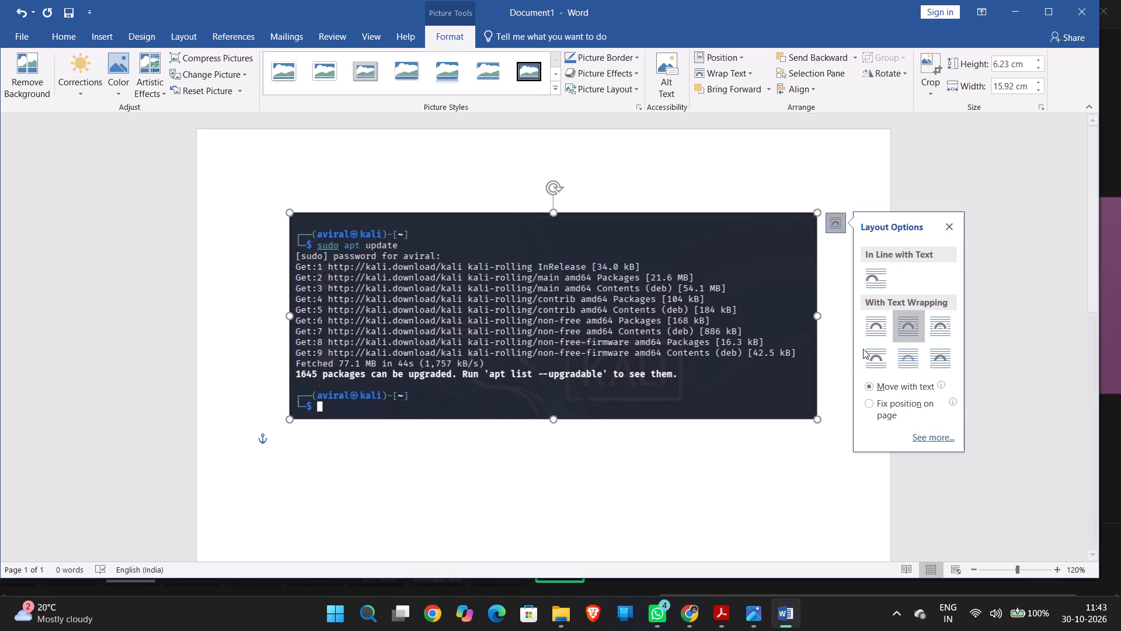
click(935, 359)
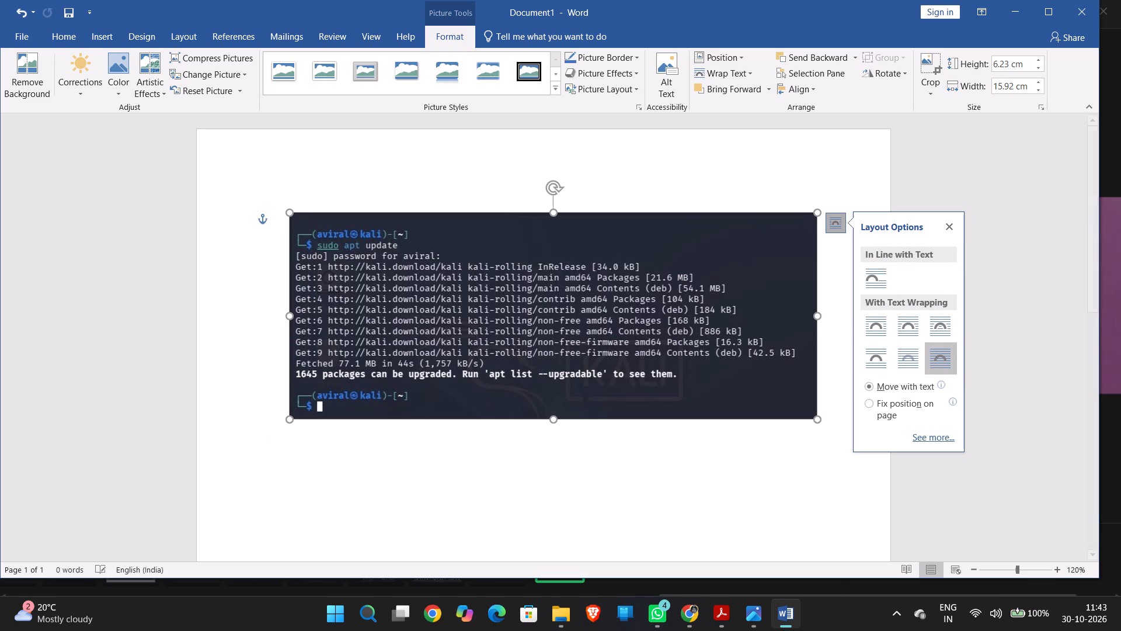
drag(585, 293, 580, 233)
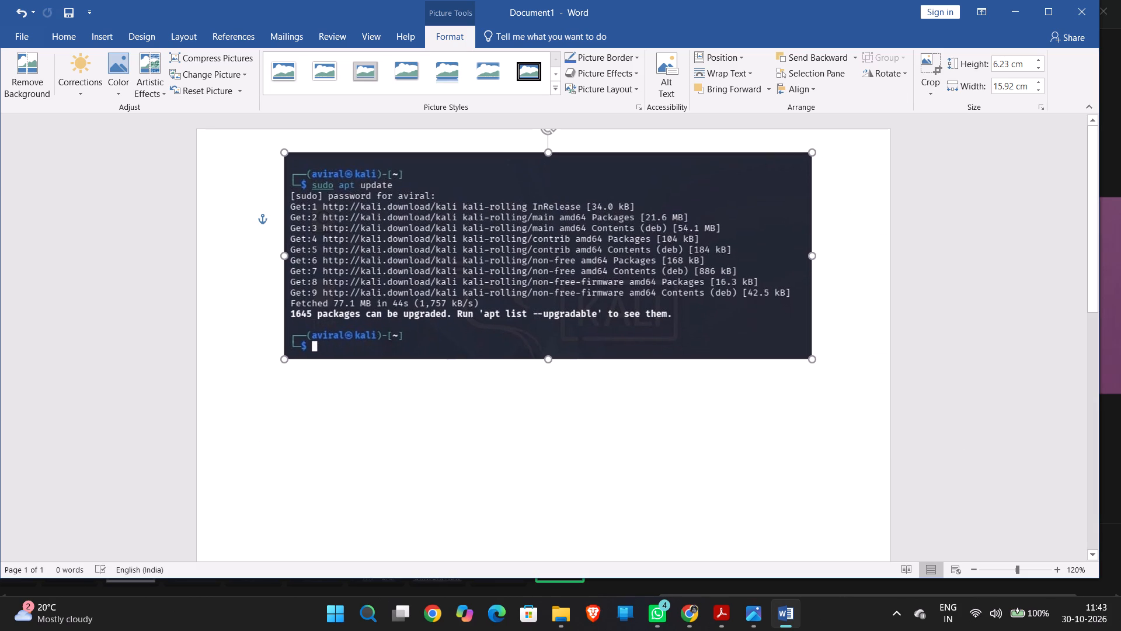
drag(580, 233, 575, 219)
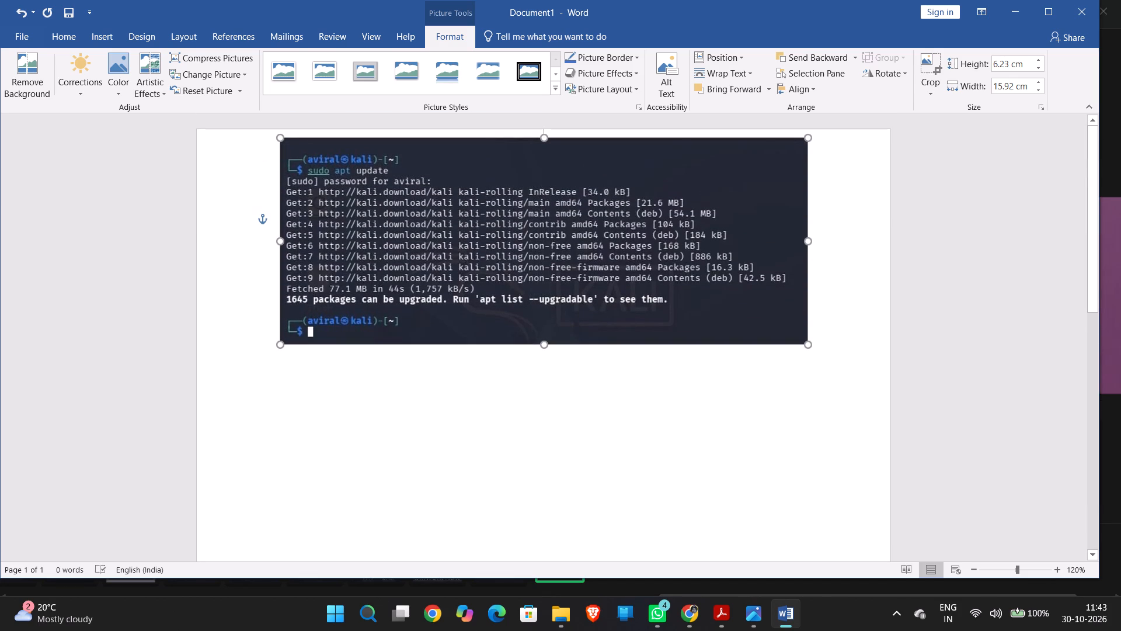
click(402, 412)
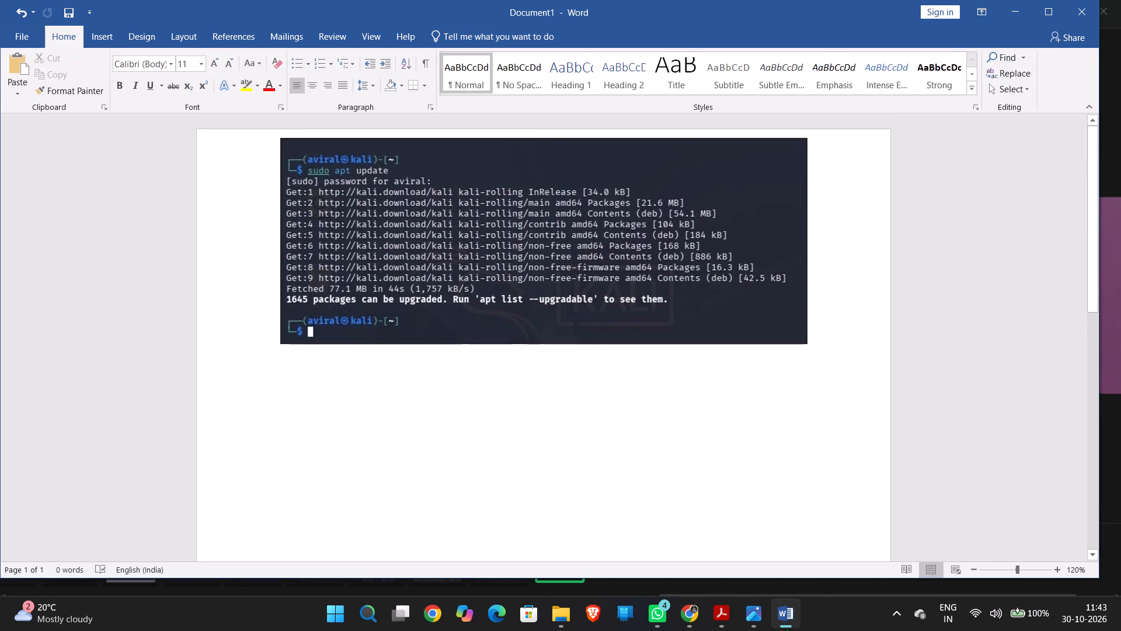
Insert the picture 6 from Downloads into the document.
click(99, 36)
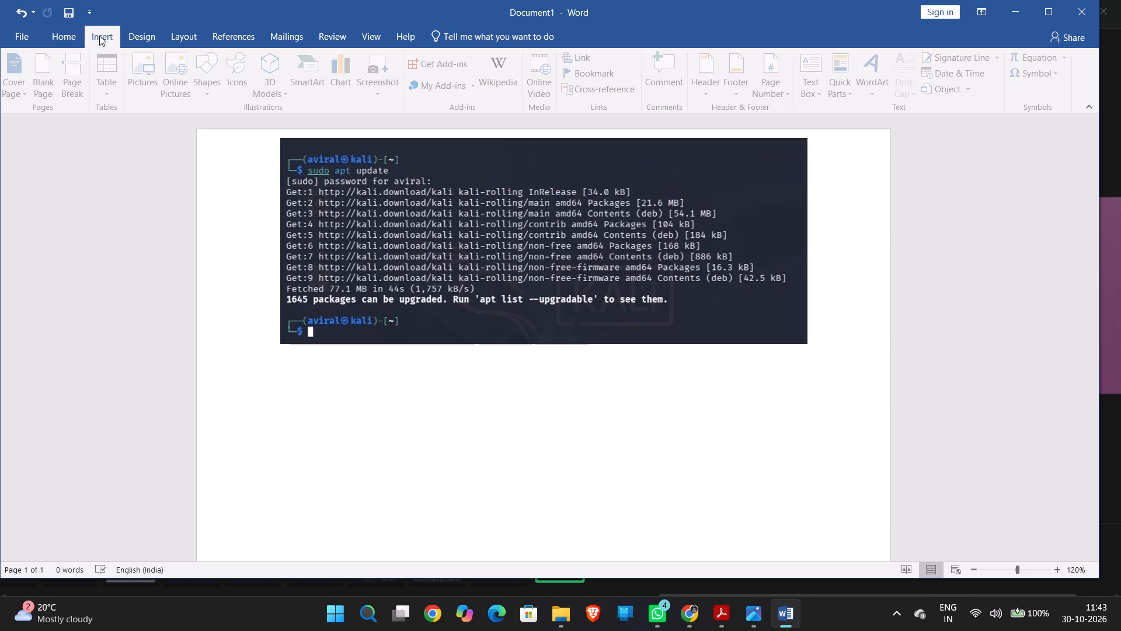
click(138, 79)
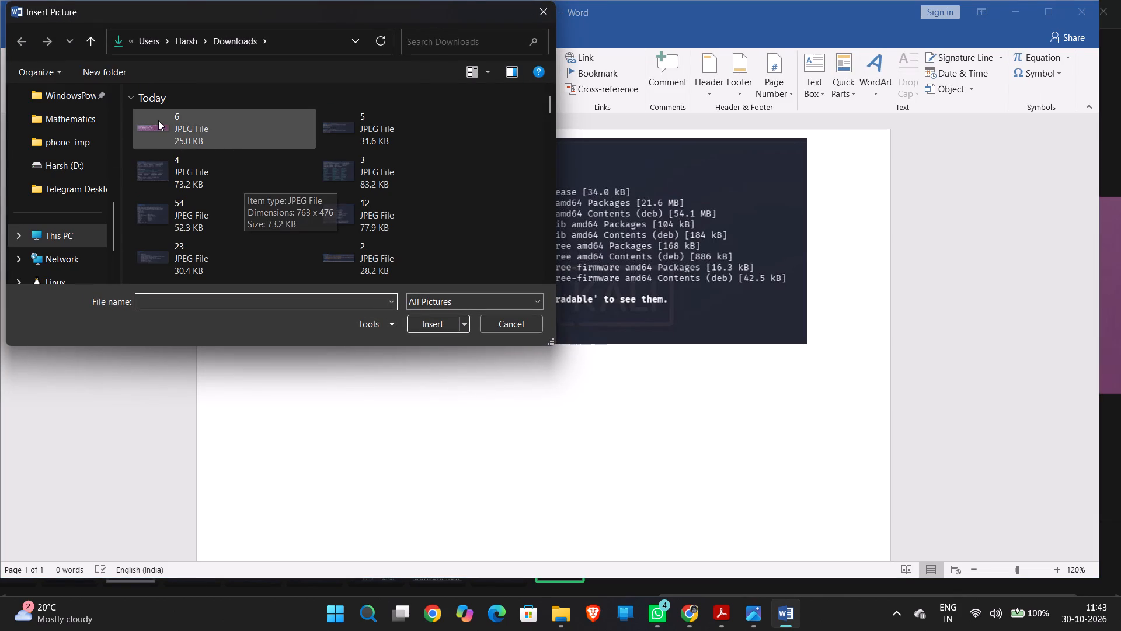
click(161, 120)
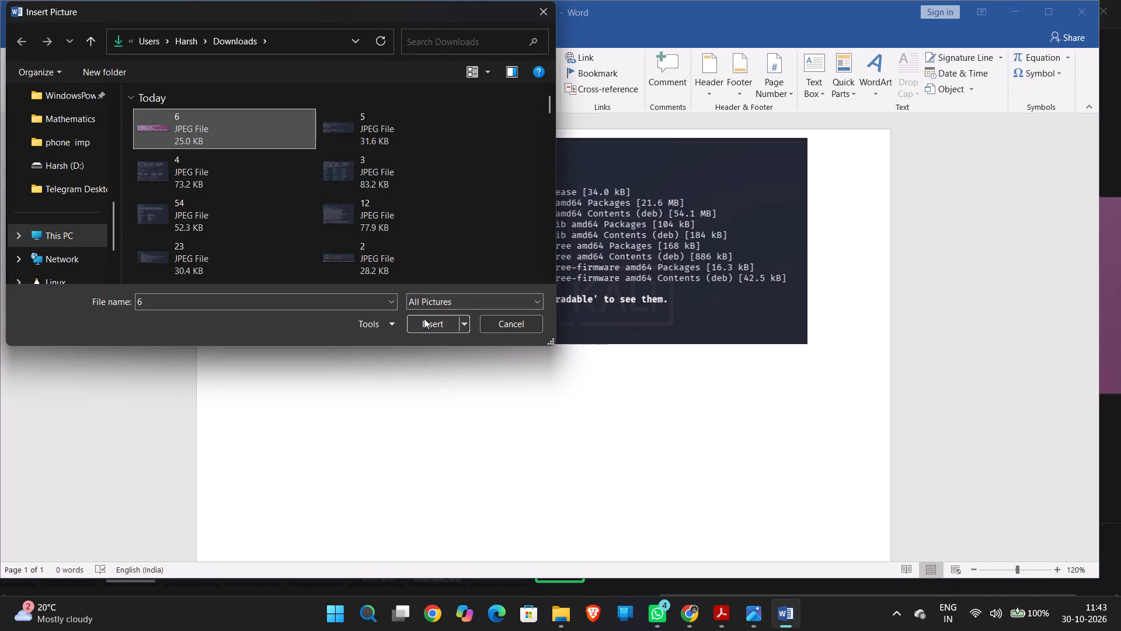
click(424, 320)
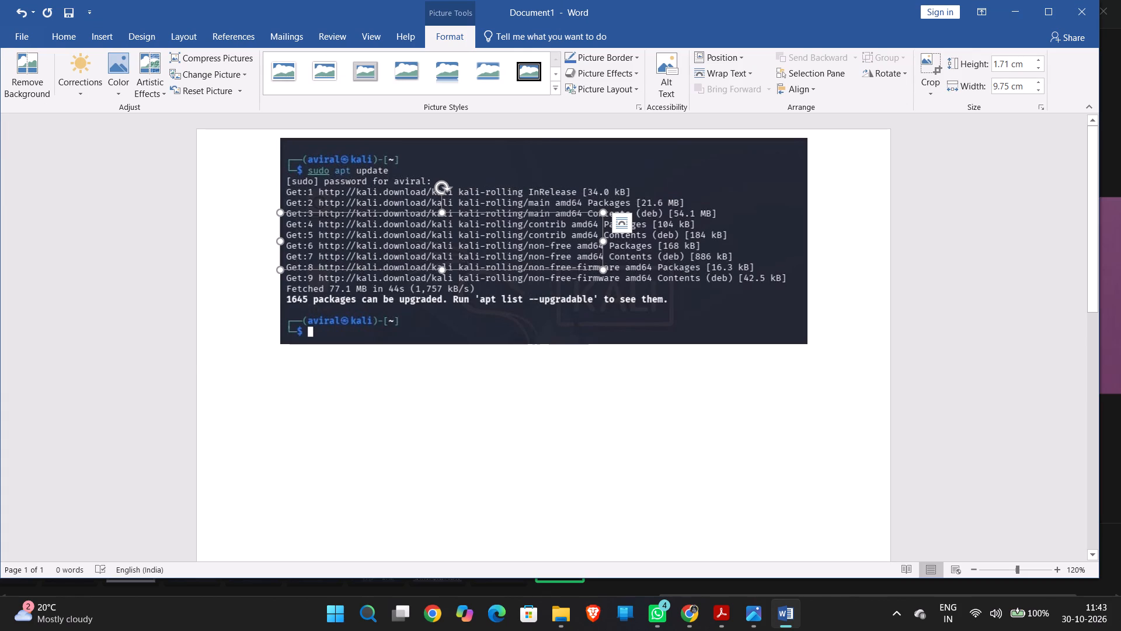
Move the sudo apt update picture down below the newly inserted sudo apt install picture so they no longer overlap.
drag(515, 248, 497, 386)
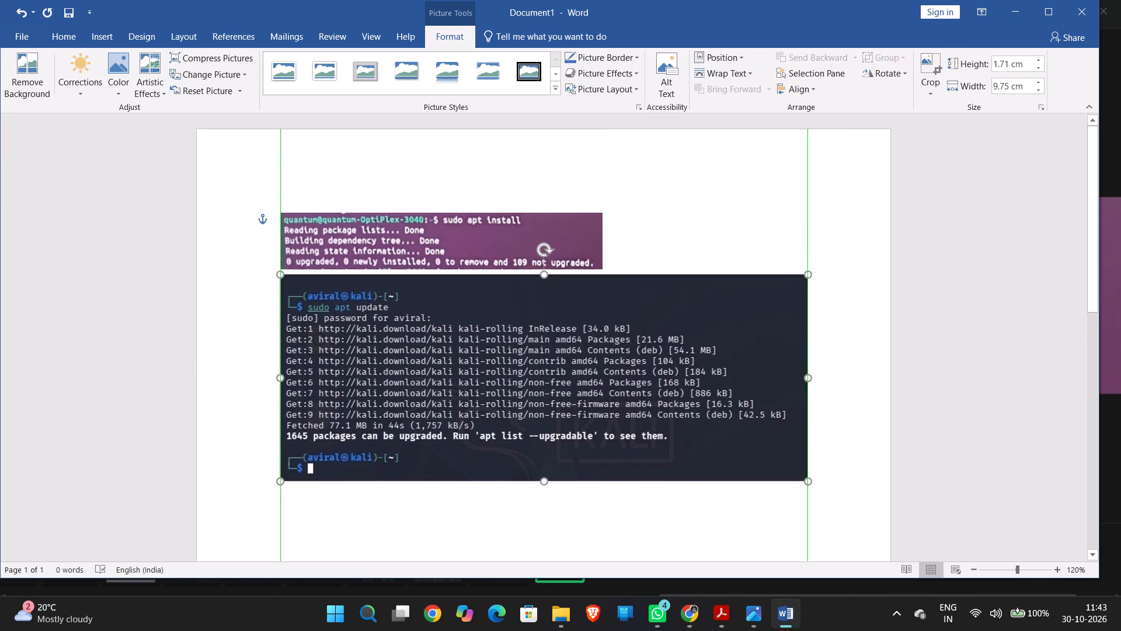
drag(497, 386, 486, 389)
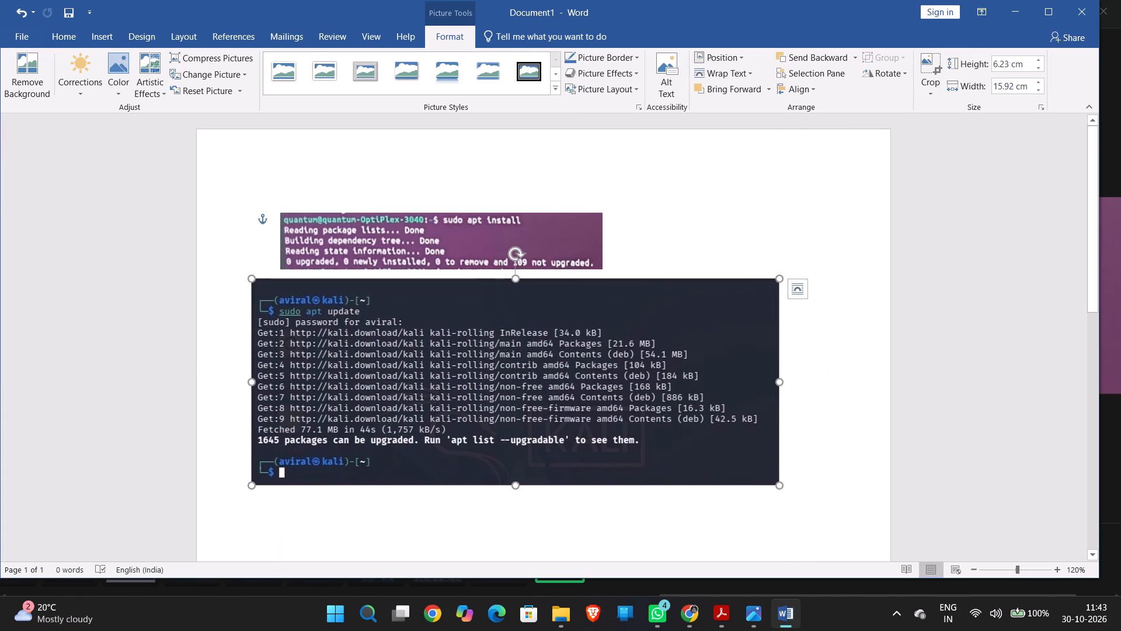
Set the sudo apt install picture's layout to In Front of Text and move it up to the page's top edge.
drag(424, 238, 434, 233)
click(434, 233)
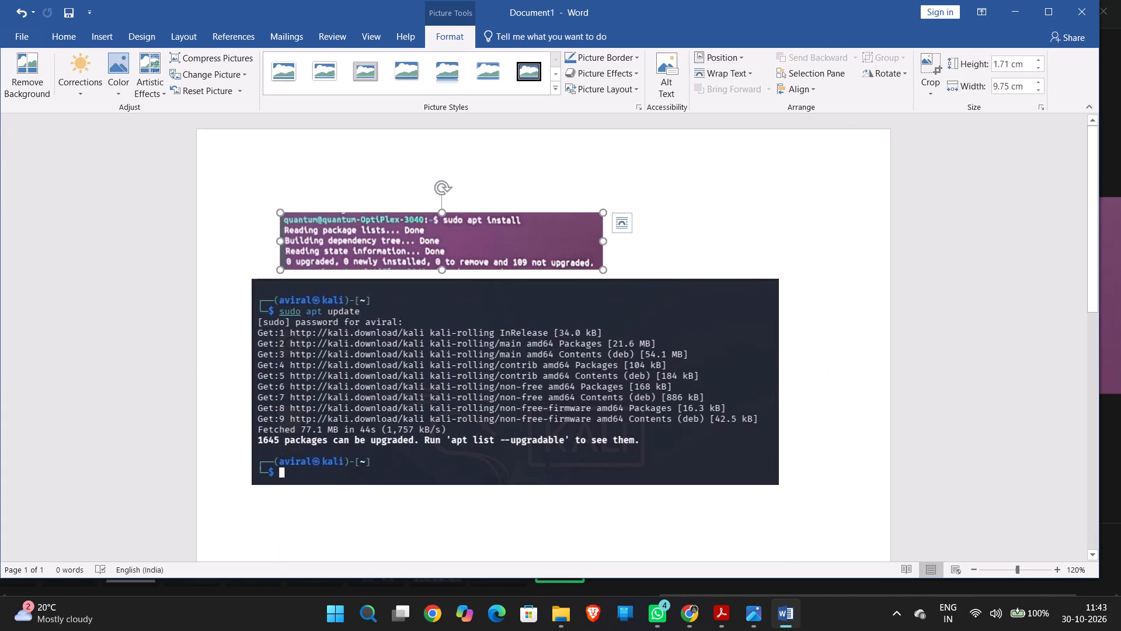
click(618, 226)
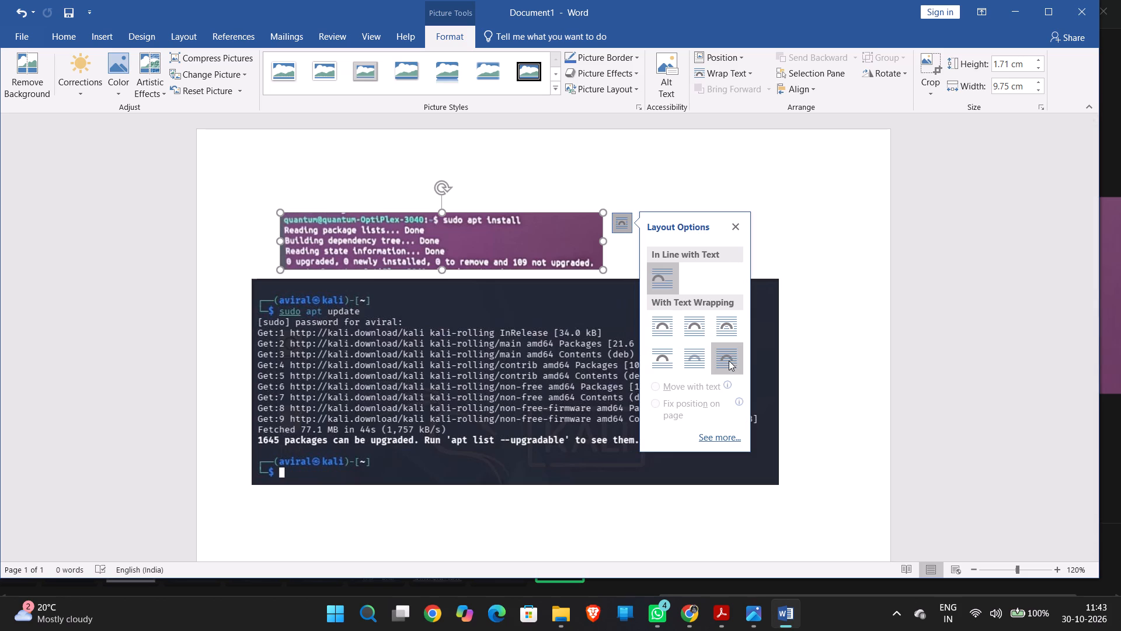
click(726, 360)
drag(521, 242, 548, 190)
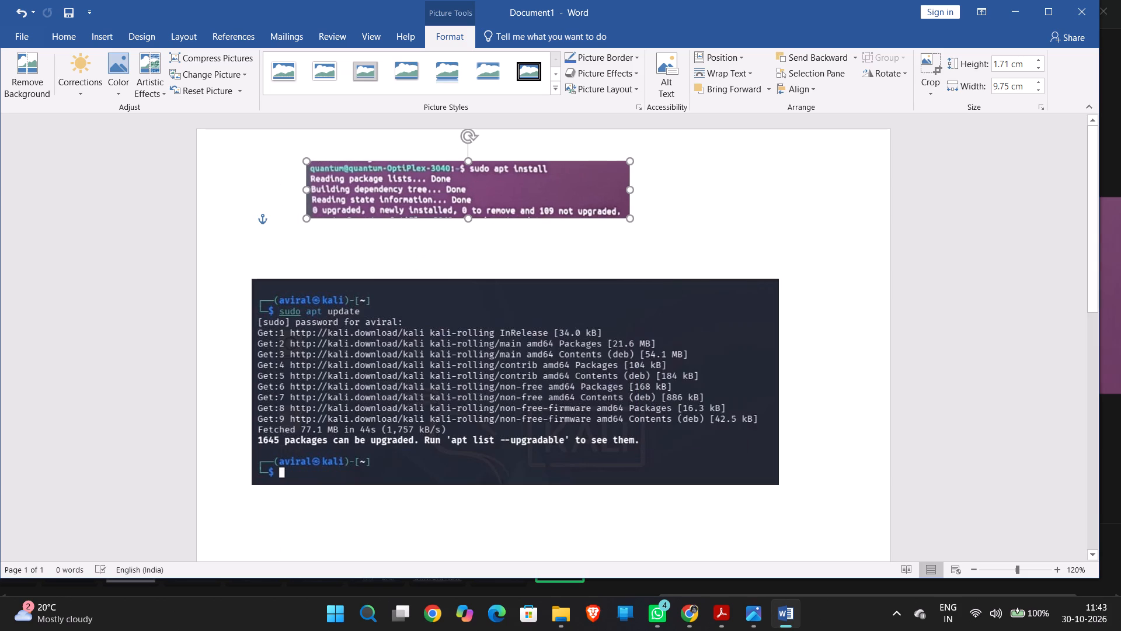
drag(548, 190, 548, 163)
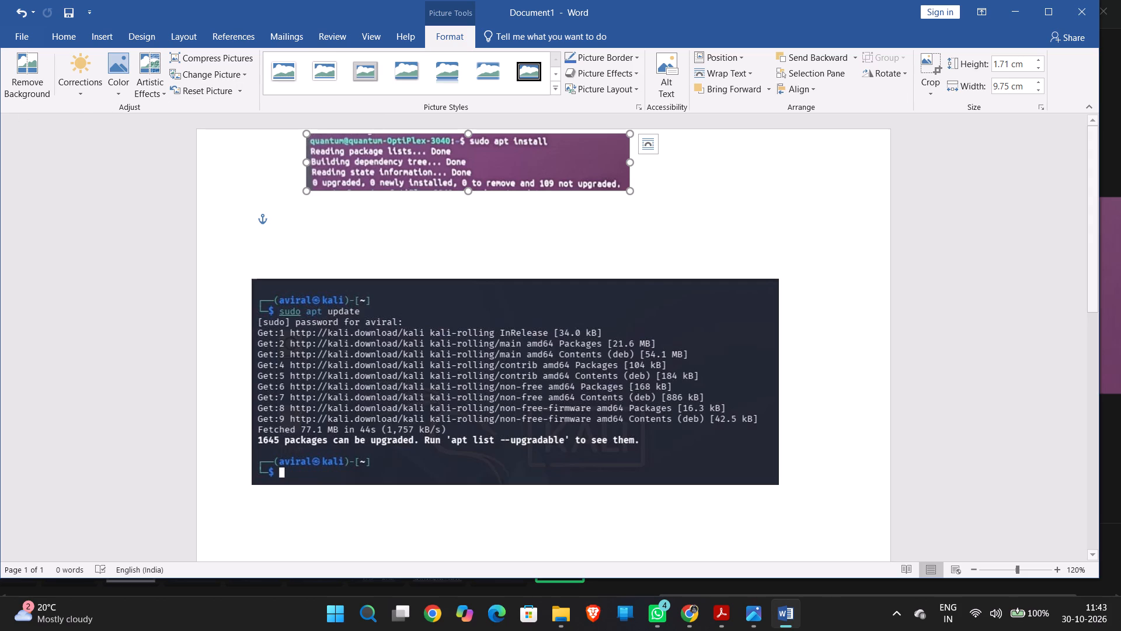
Move the sudo apt update picture up beneath the sudo apt install picture, leaving a gap between the two.
drag(490, 364, 487, 285)
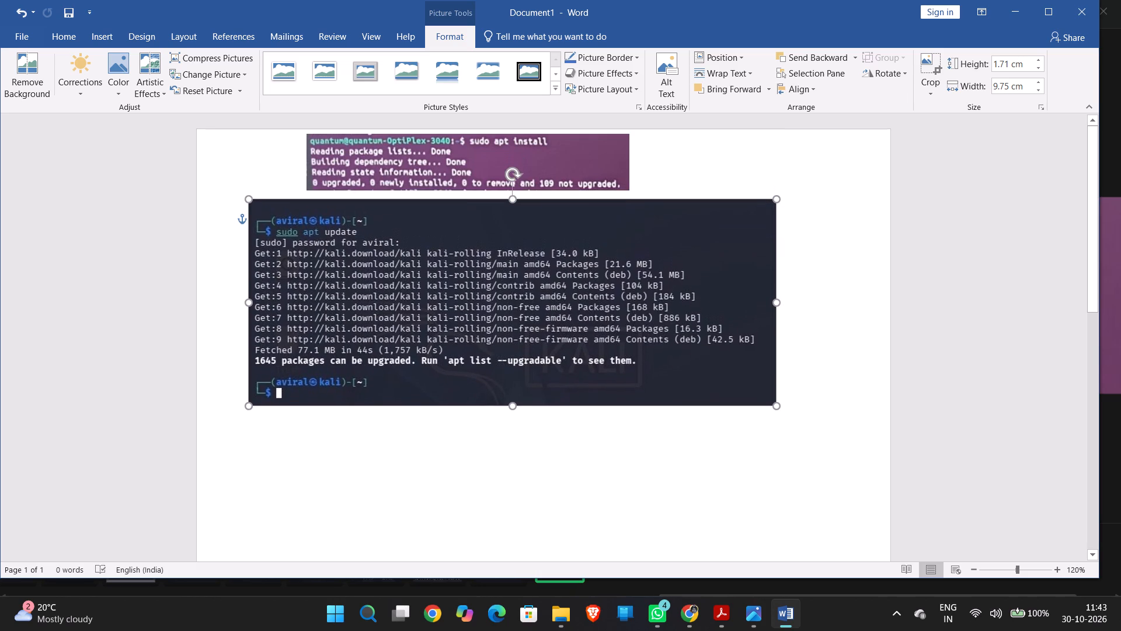
drag(487, 285, 487, 284)
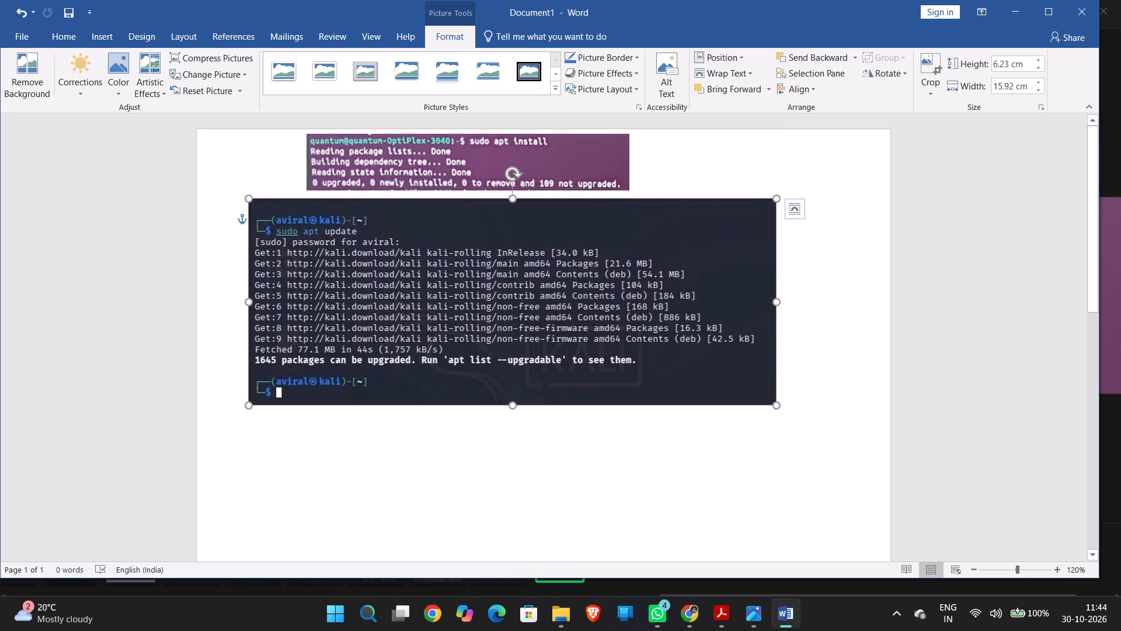
drag(487, 284, 497, 344)
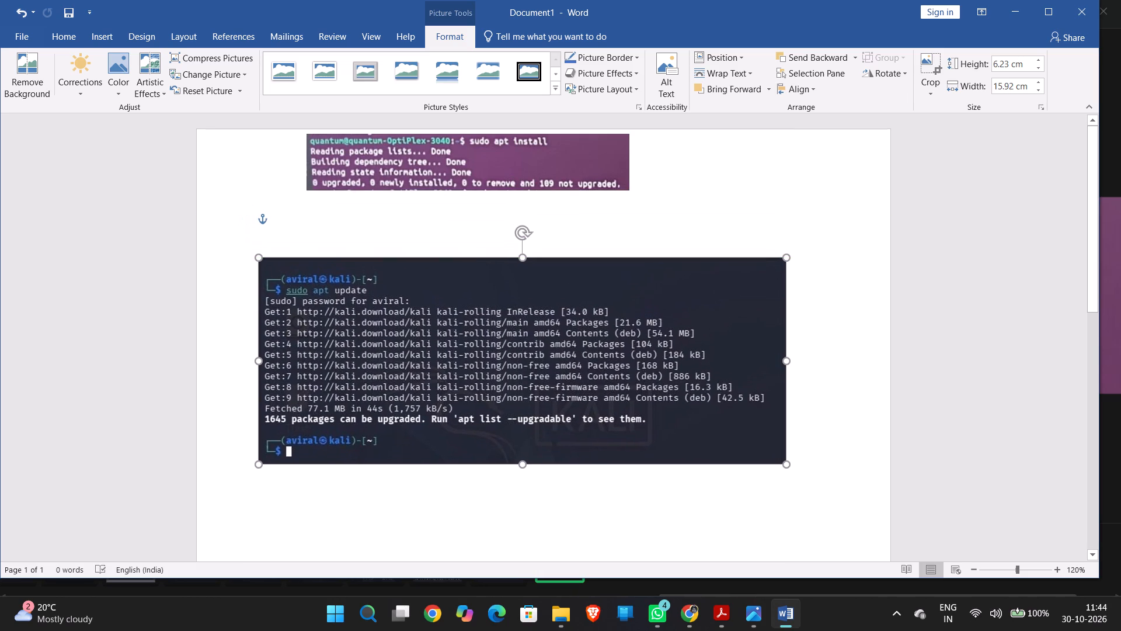
drag(497, 344, 497, 341)
Copy the sudo apt install picture at the top of the page.
click(531, 167)
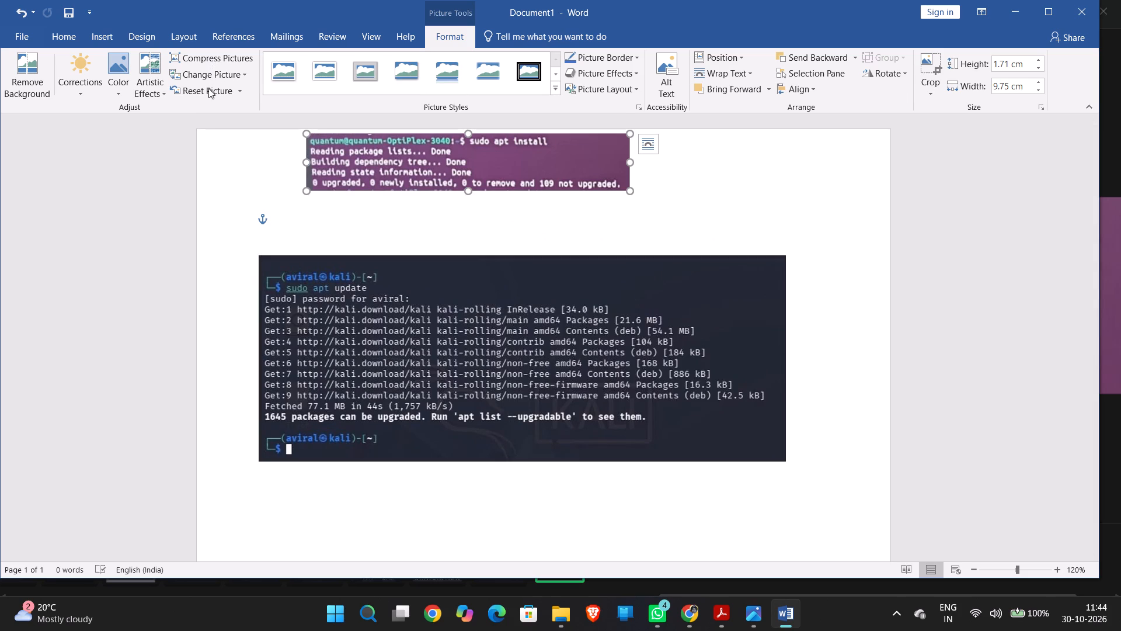
click(440, 152)
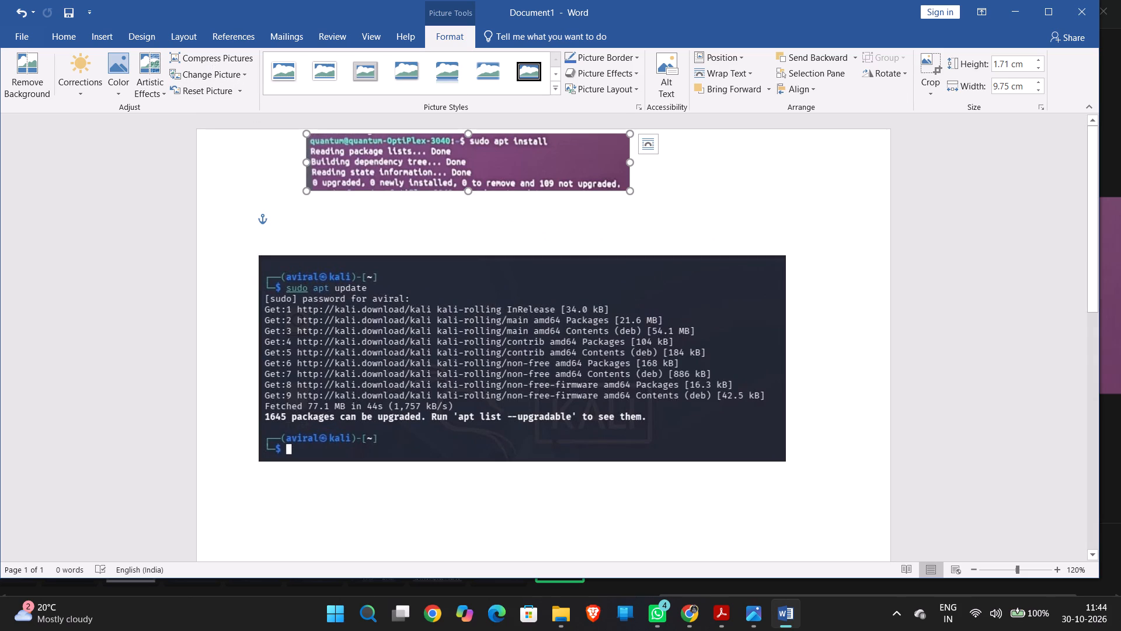
key(ctrl+c)
Paste the copied sudo apt install picture and fit it into the gap between the original and the sudo apt update picture.
click(437, 224)
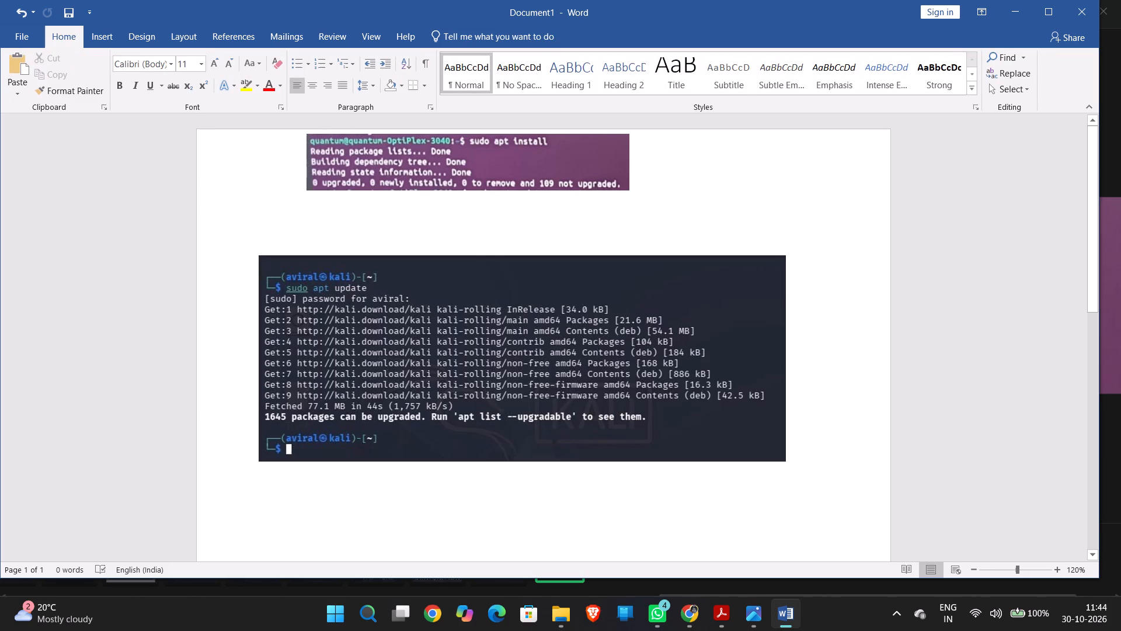
key(ctrl+v)
drag(466, 236, 505, 226)
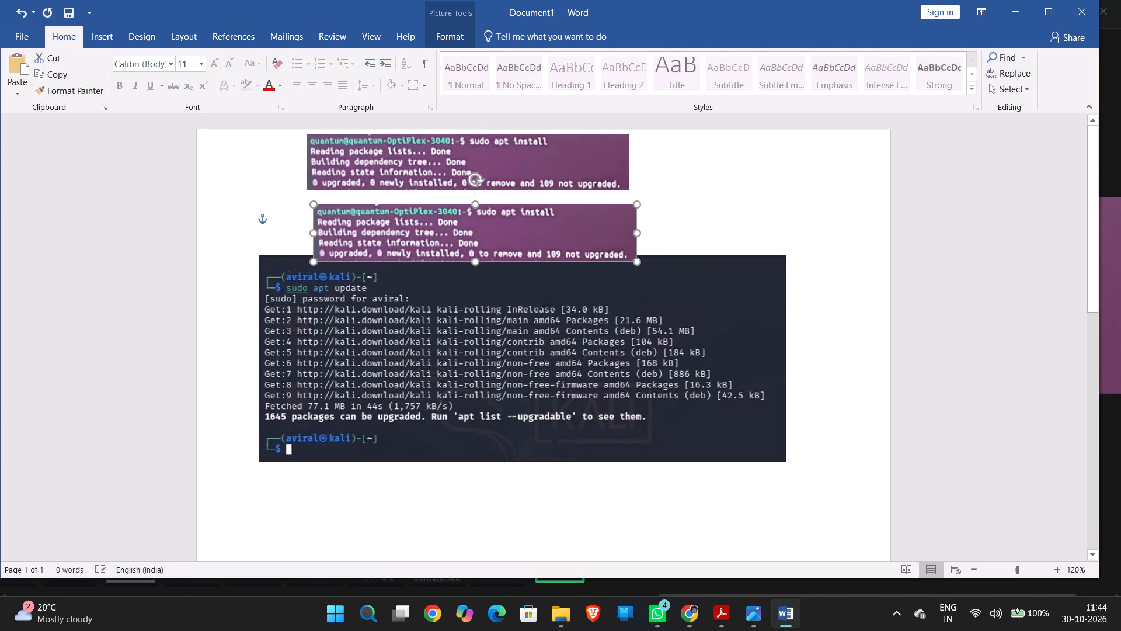
drag(505, 226, 494, 219)
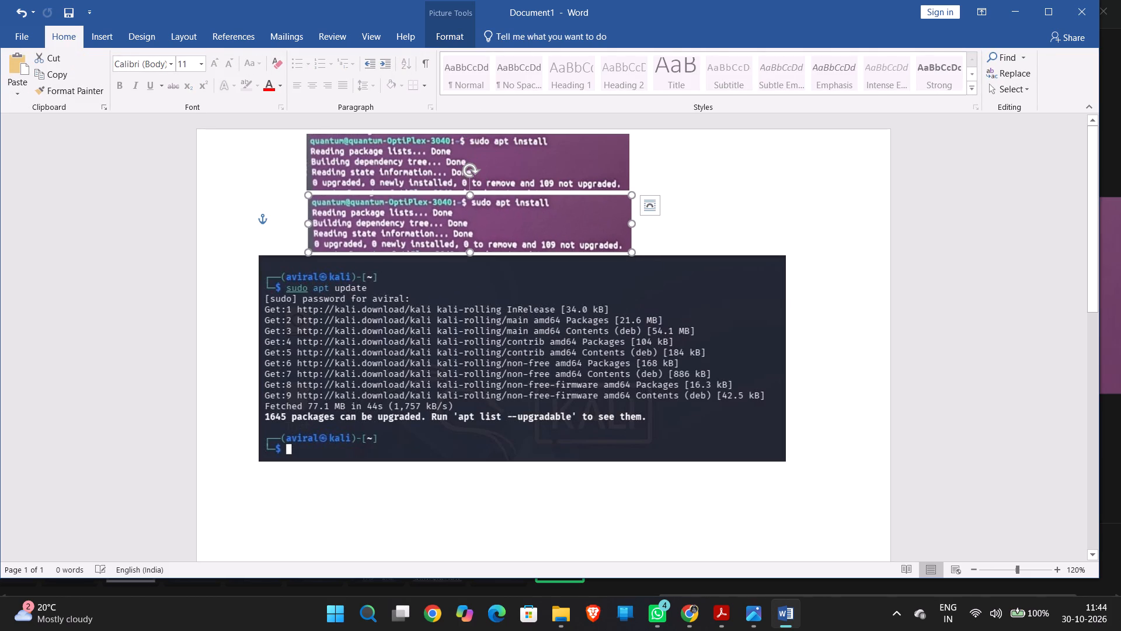
Insert picture file 5 from the Downloads folder into the document.
click(580, 497)
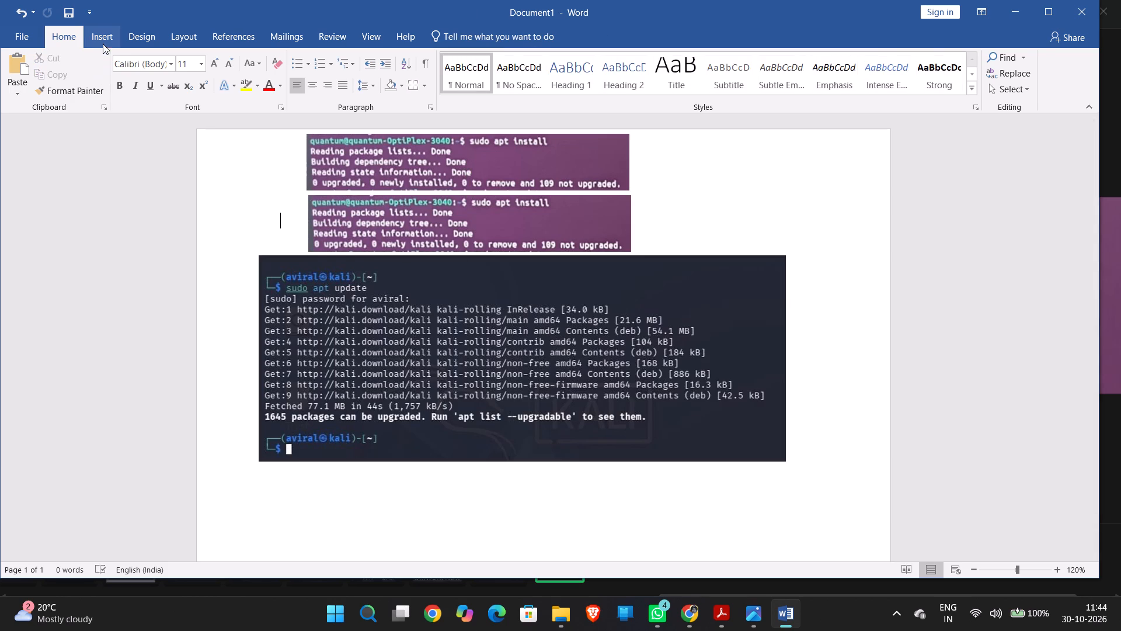
click(105, 41)
click(139, 65)
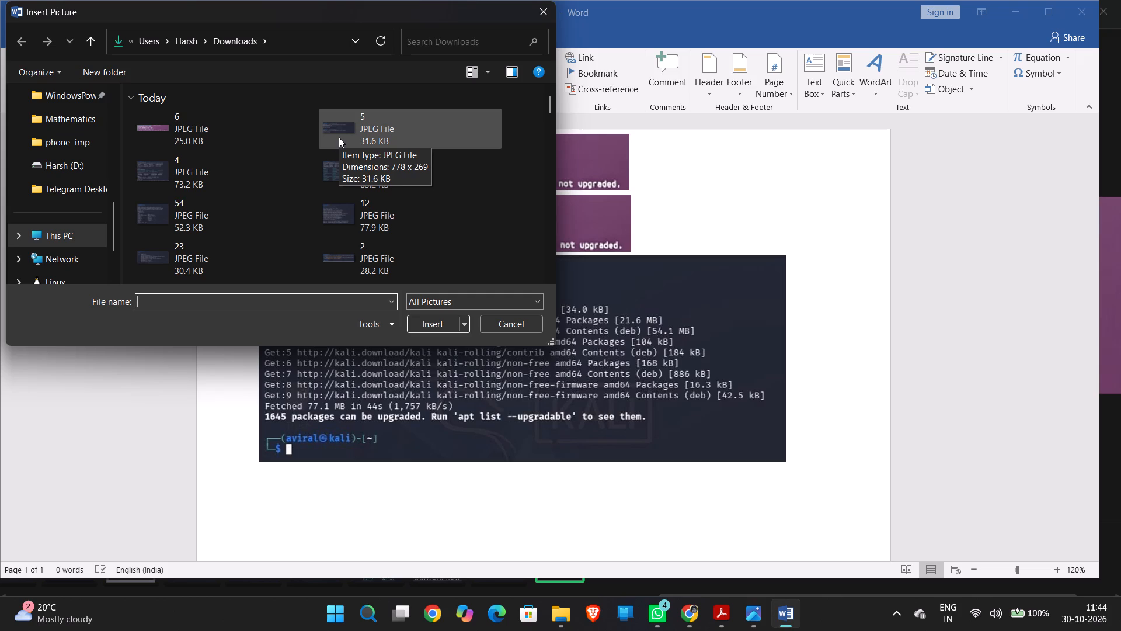
click(339, 137)
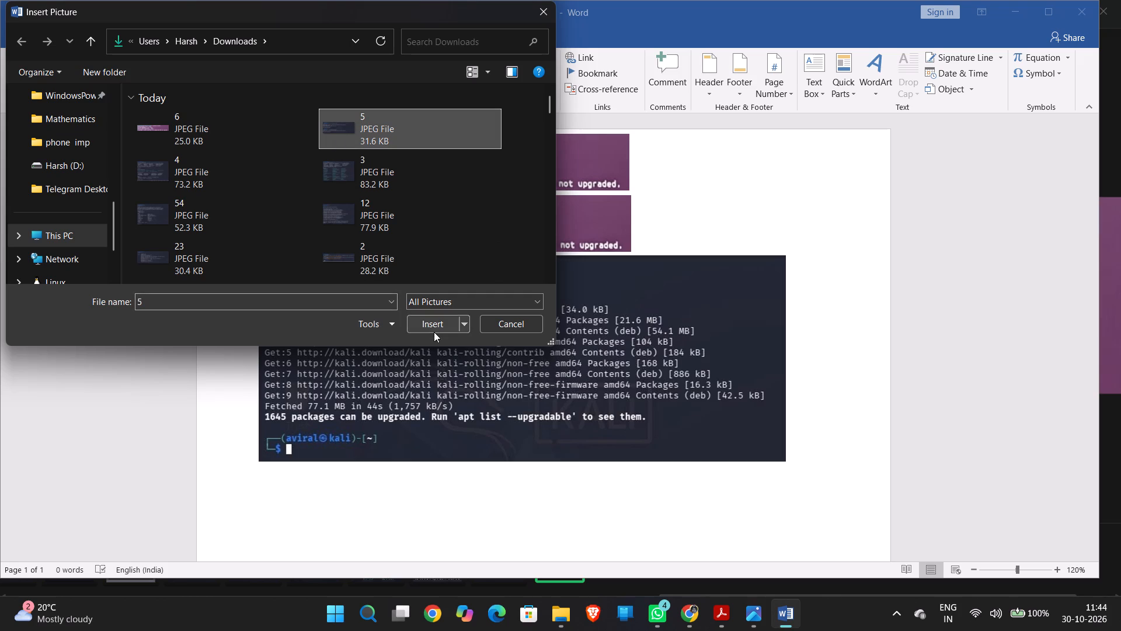
click(433, 321)
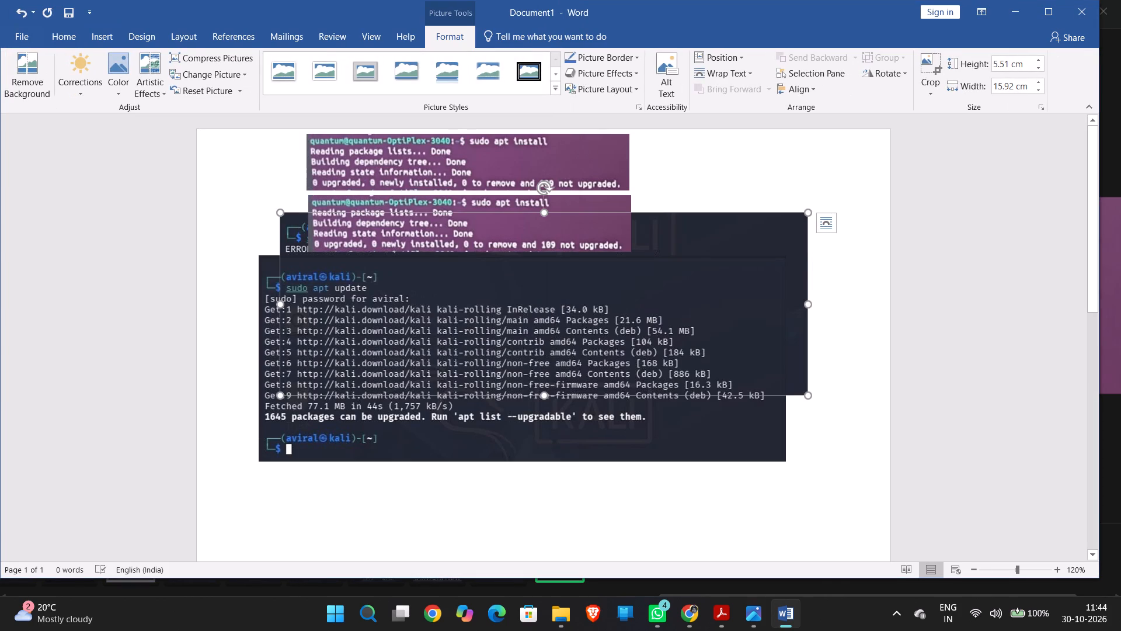
Set the new sudo snort picture's layout to In Front of Text and move it just below the sudo apt update picture, aligned with it.
drag(753, 241, 773, 247)
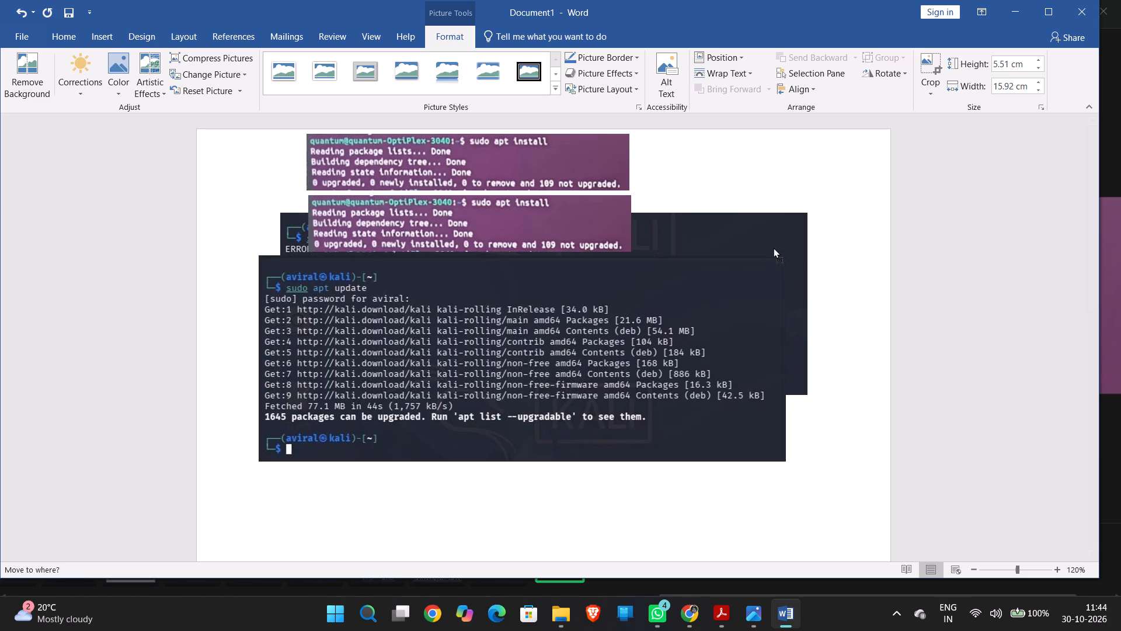
drag(773, 247, 745, 227)
click(745, 227)
click(827, 228)
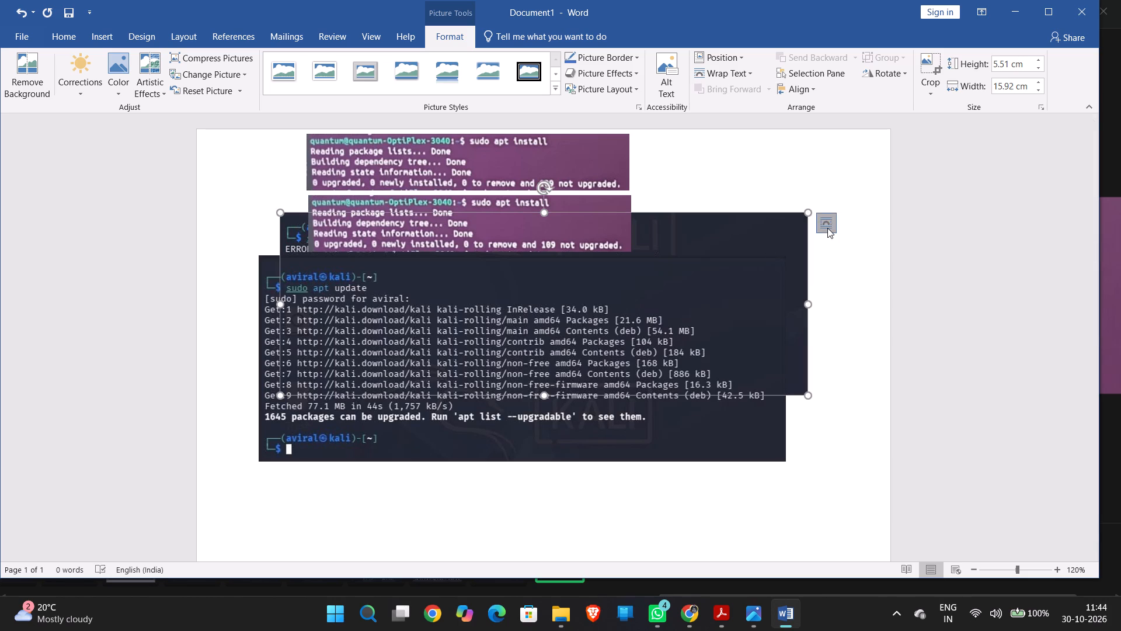
click(929, 365)
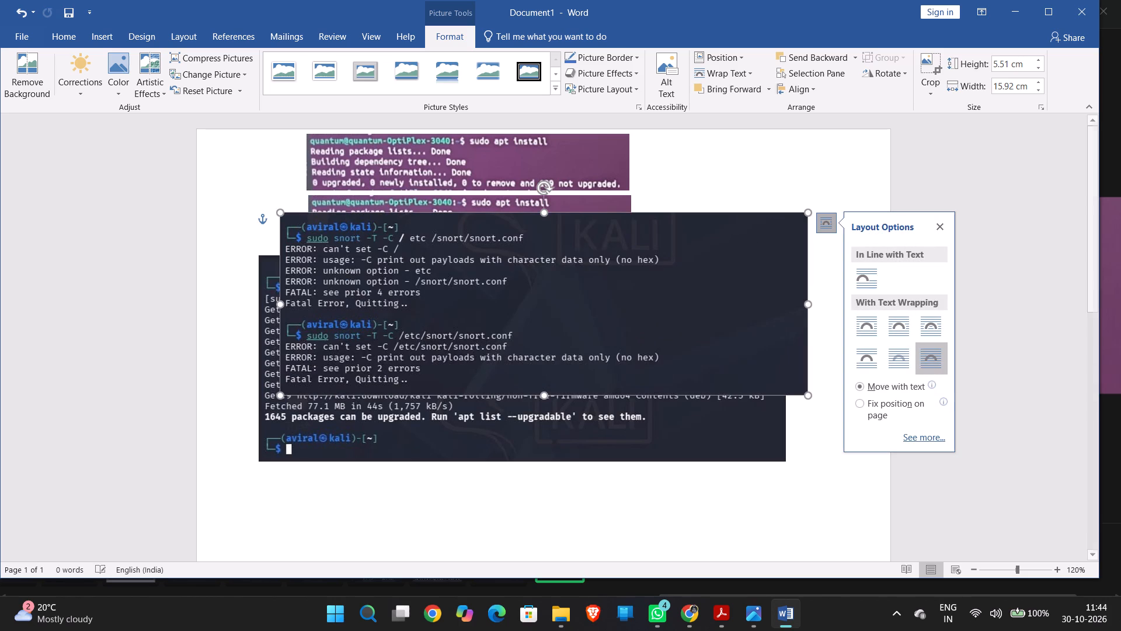
drag(746, 235, 712, 435)
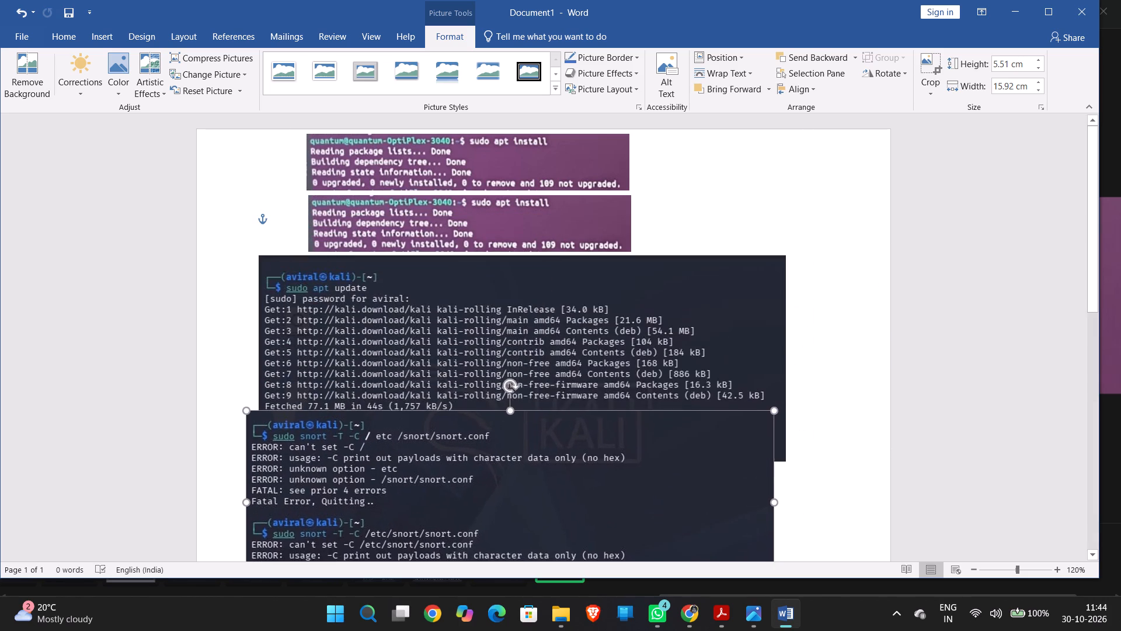
drag(712, 435, 723, 494)
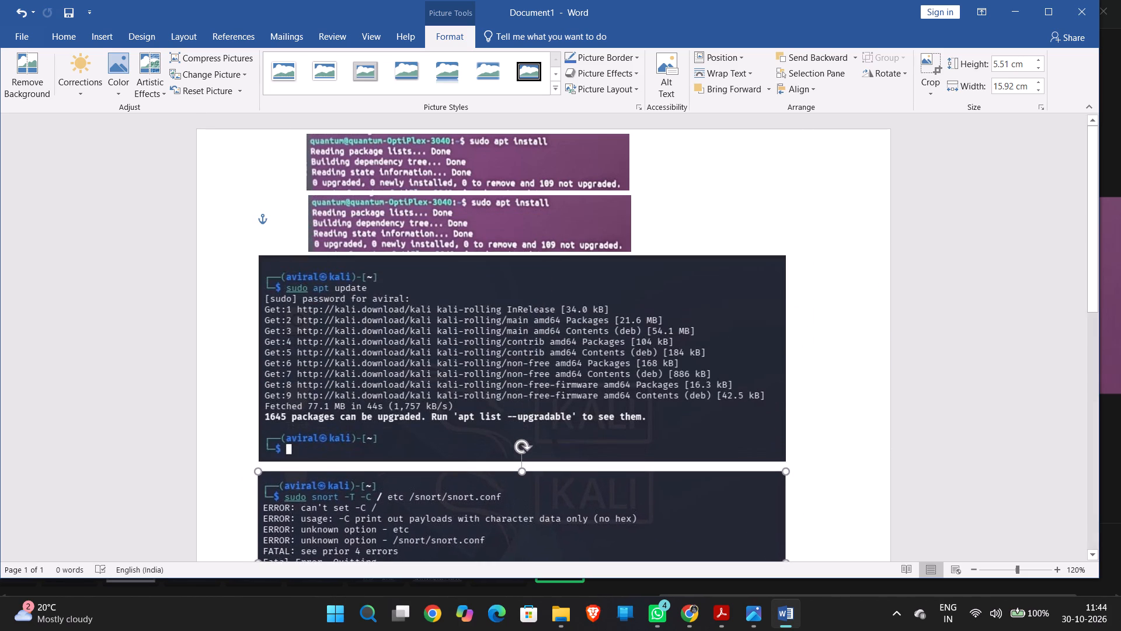
drag(723, 494, 725, 491)
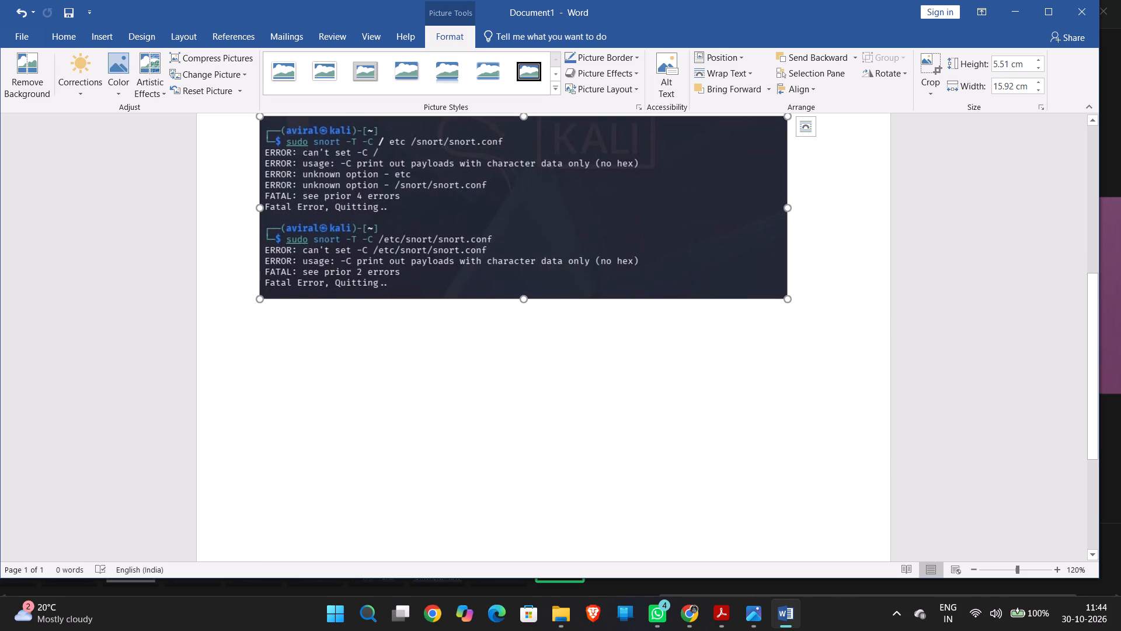
Insert picture file 4 from the Downloads folder into the document.
scroll(627, 410, up, 1)
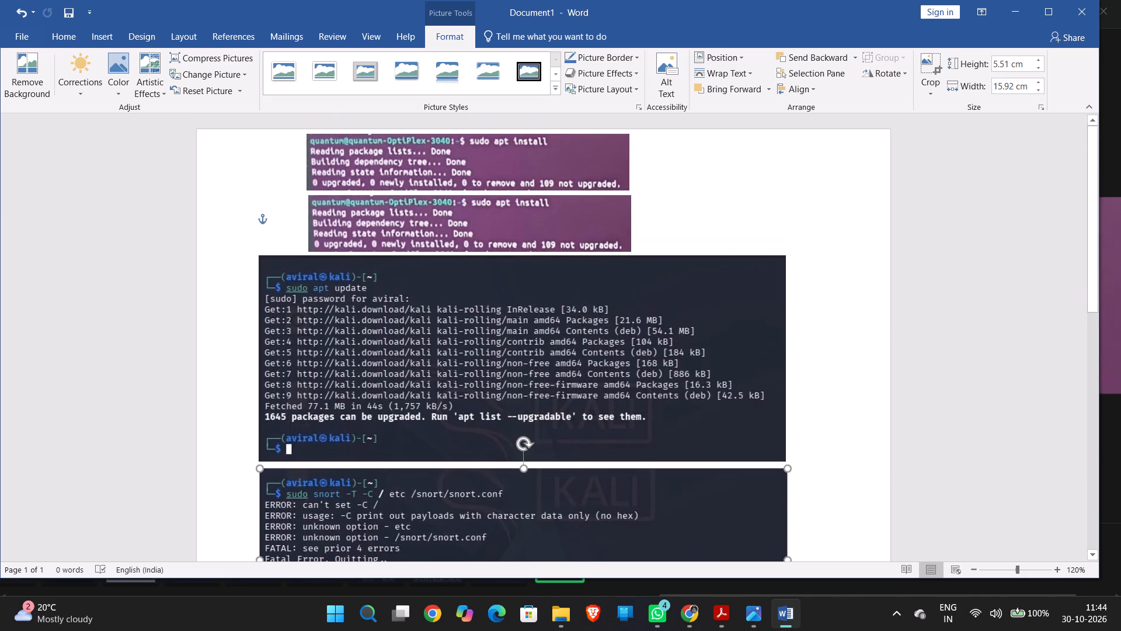
scroll(627, 410, up, 1)
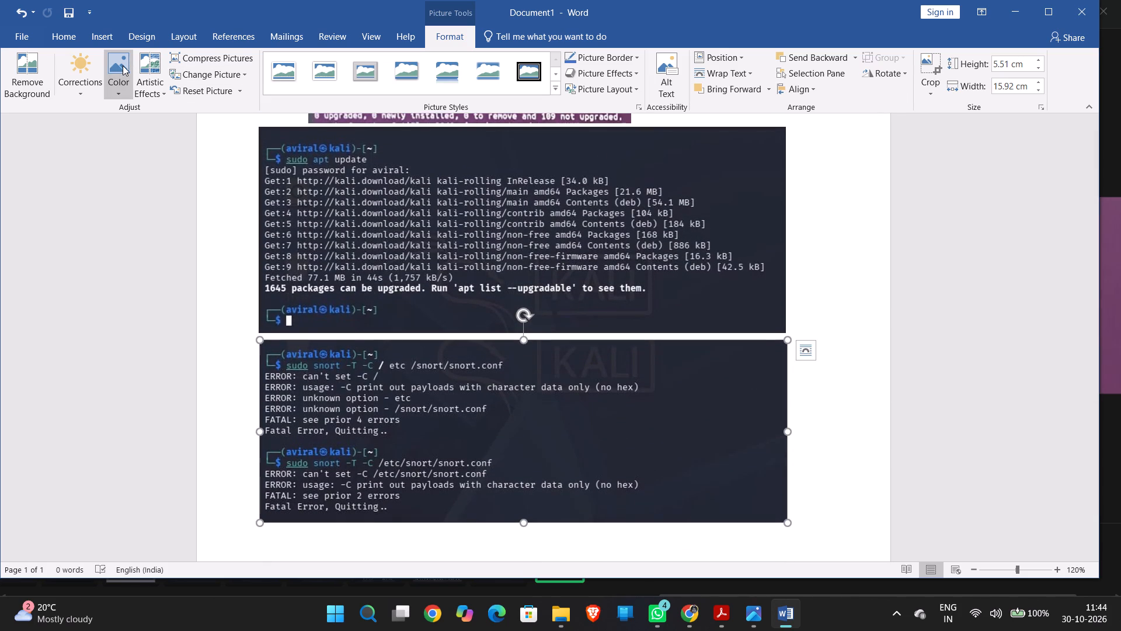
click(106, 36)
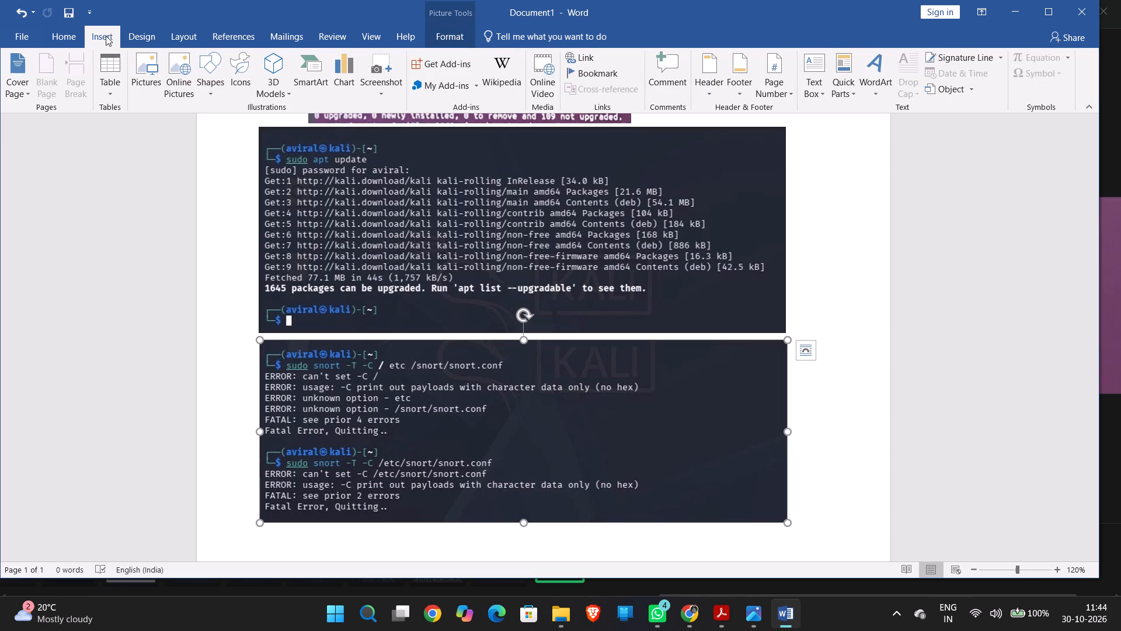
click(139, 65)
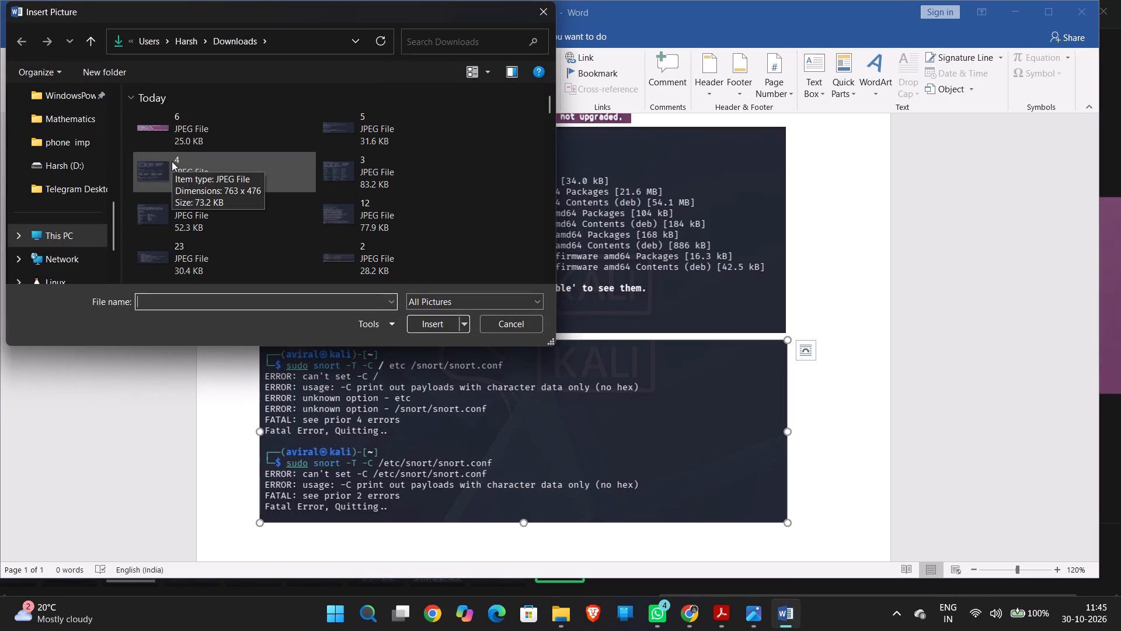
click(172, 161)
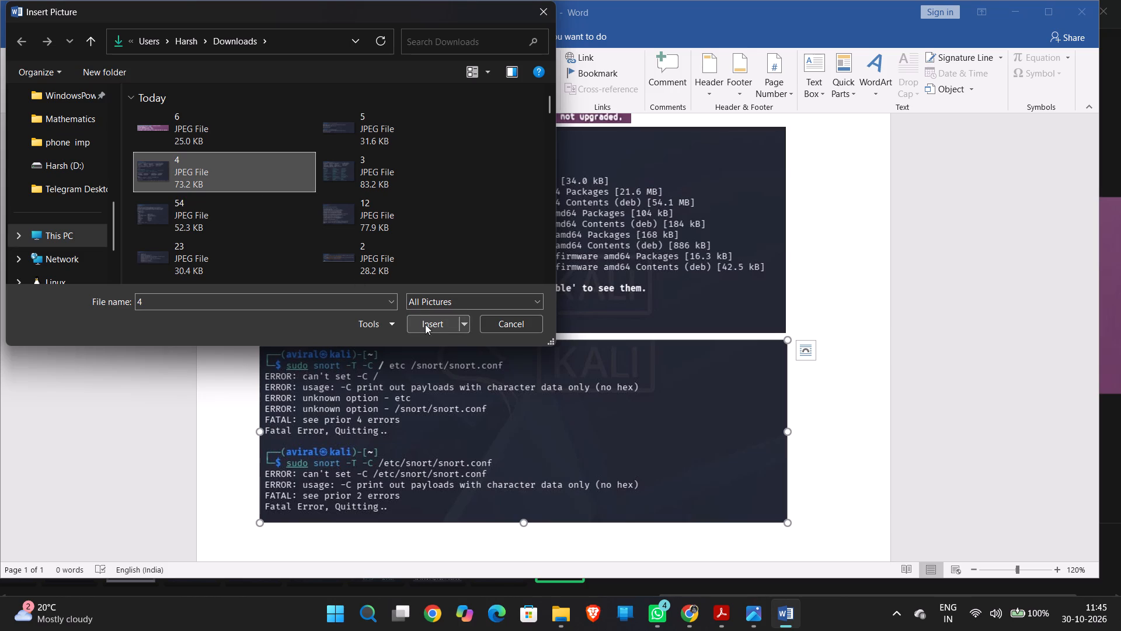
click(429, 326)
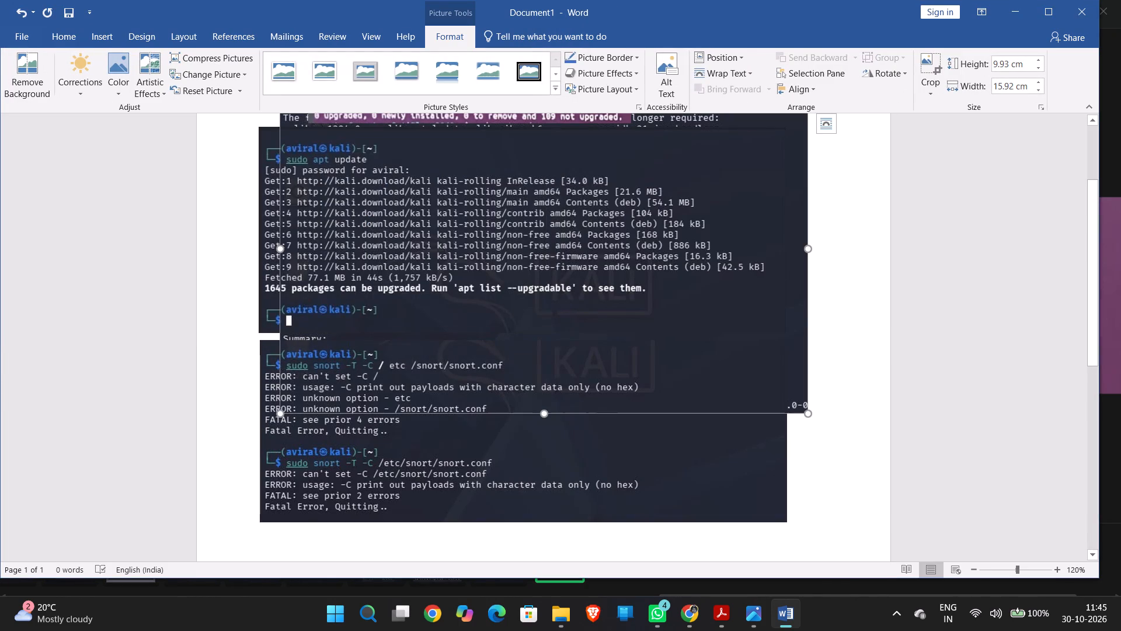
Set the sudo apt install snort picture's layout to In Front of Text and move it just below the snort error picture.
click(828, 133)
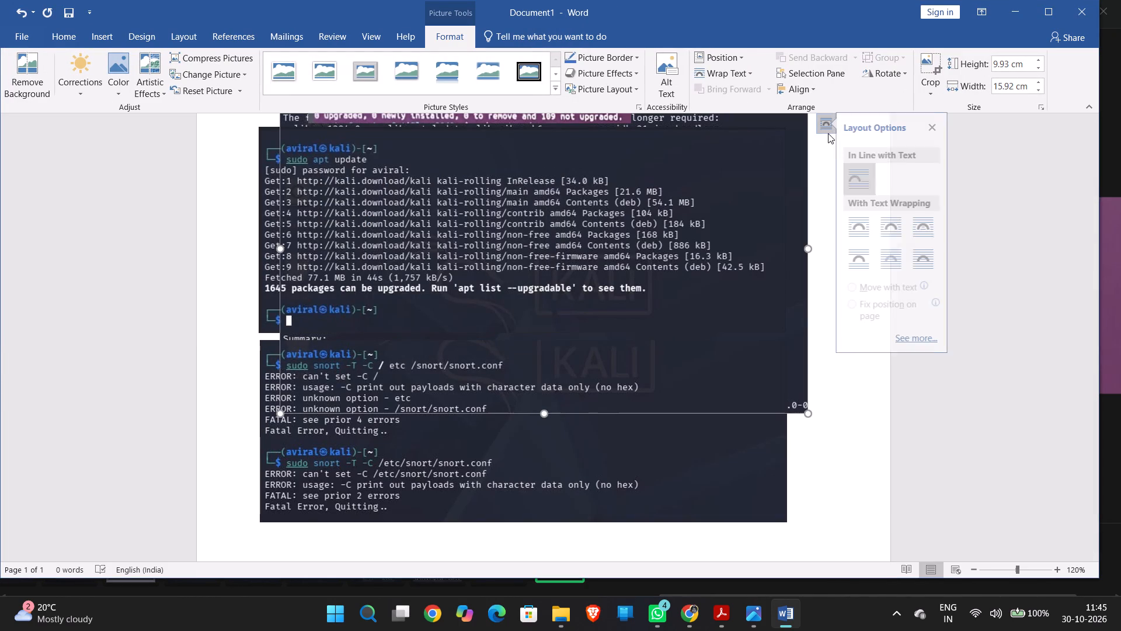
click(932, 260)
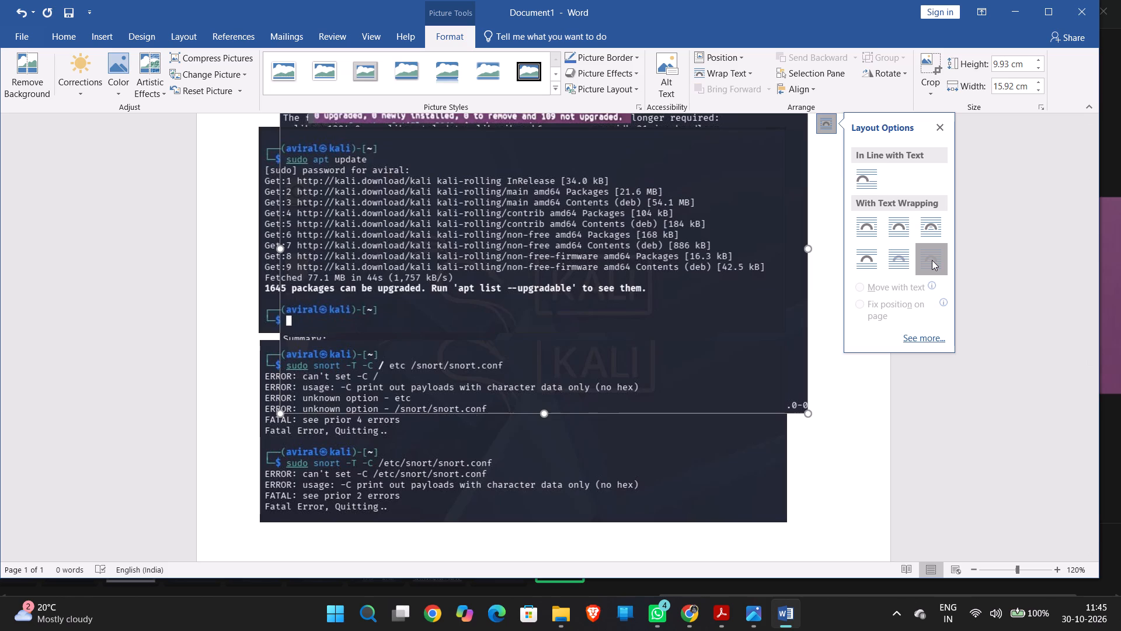
drag(690, 209, 656, 480)
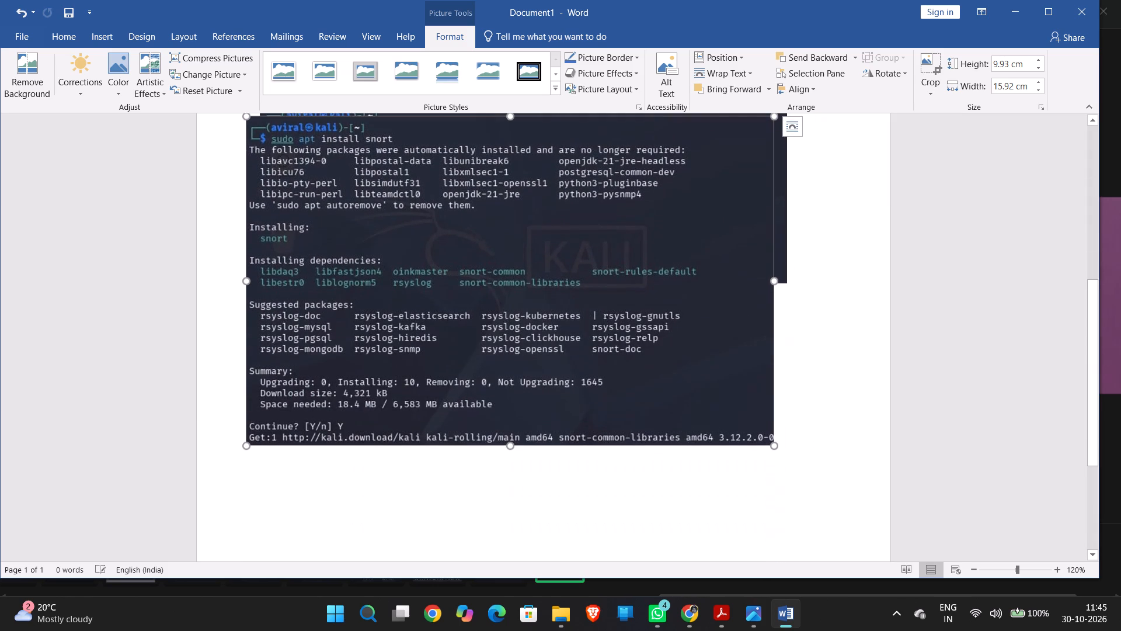
drag(692, 306, 704, 494)
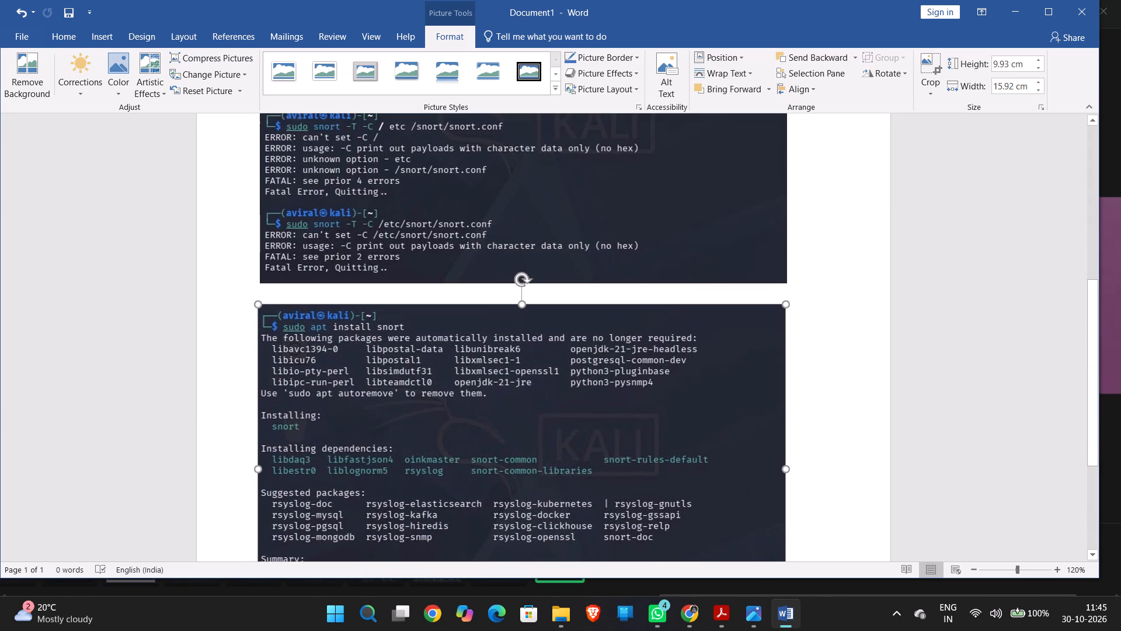
drag(704, 494, 711, 479)
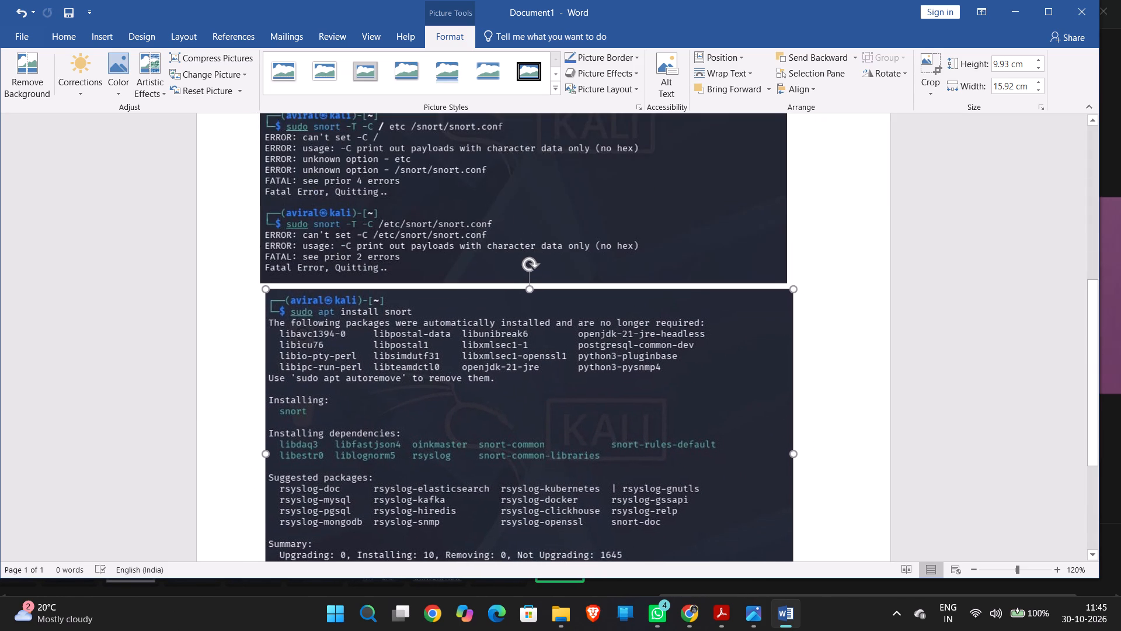
drag(711, 479, 707, 478)
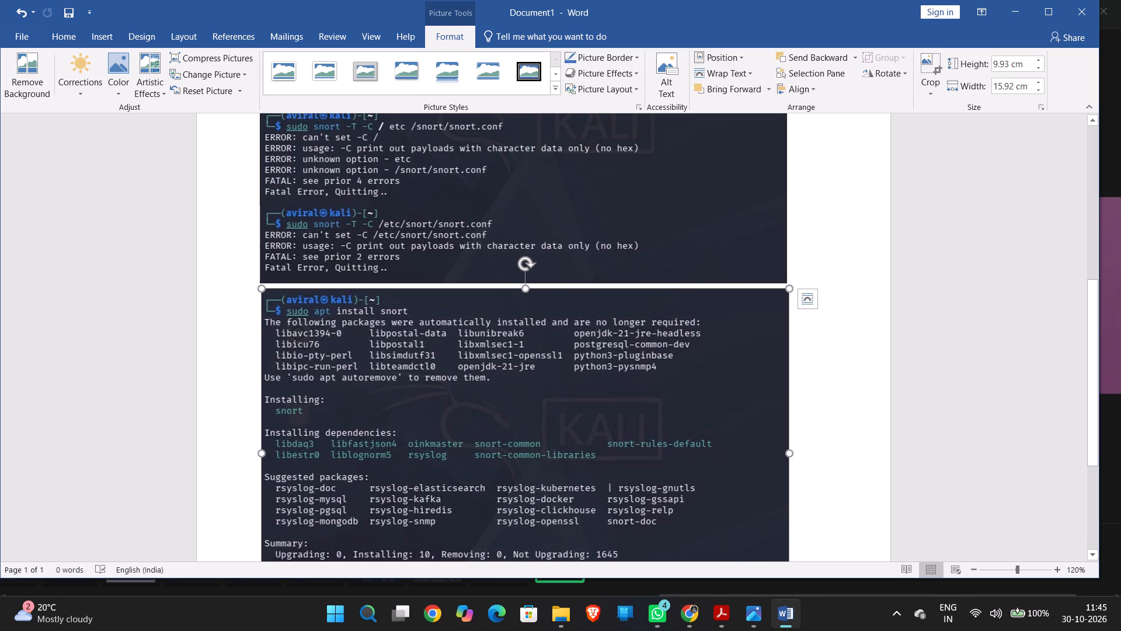
Insert picture file 54 from the Downloads folder into the document.
scroll(899, 479, down, 3)
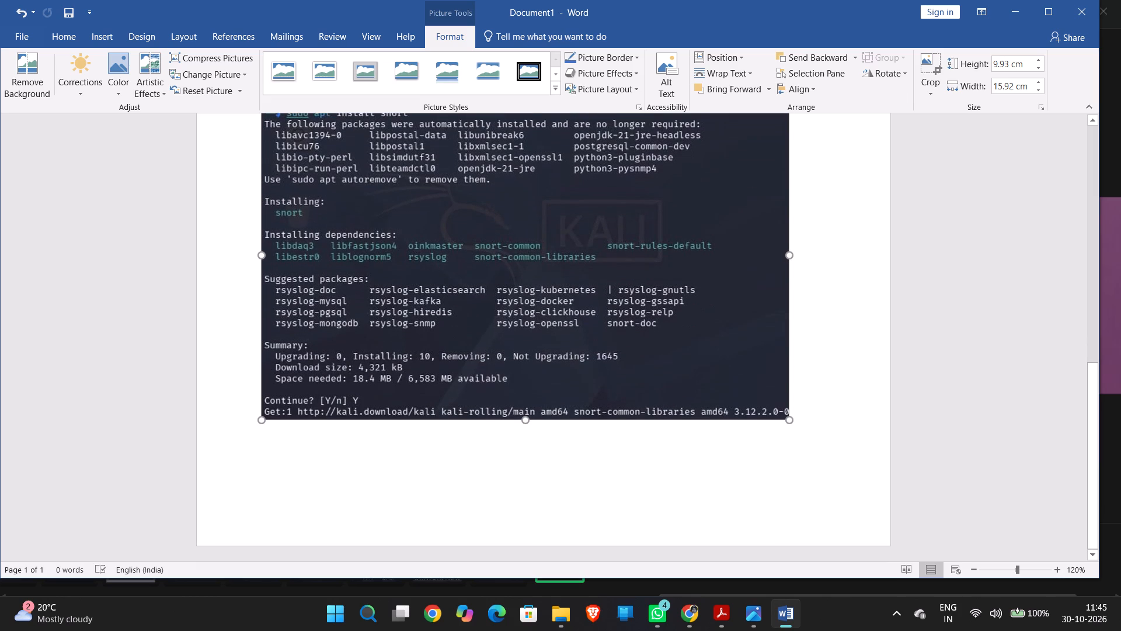
scroll(899, 479, up, 4)
scroll(899, 479, down, 3)
click(293, 486)
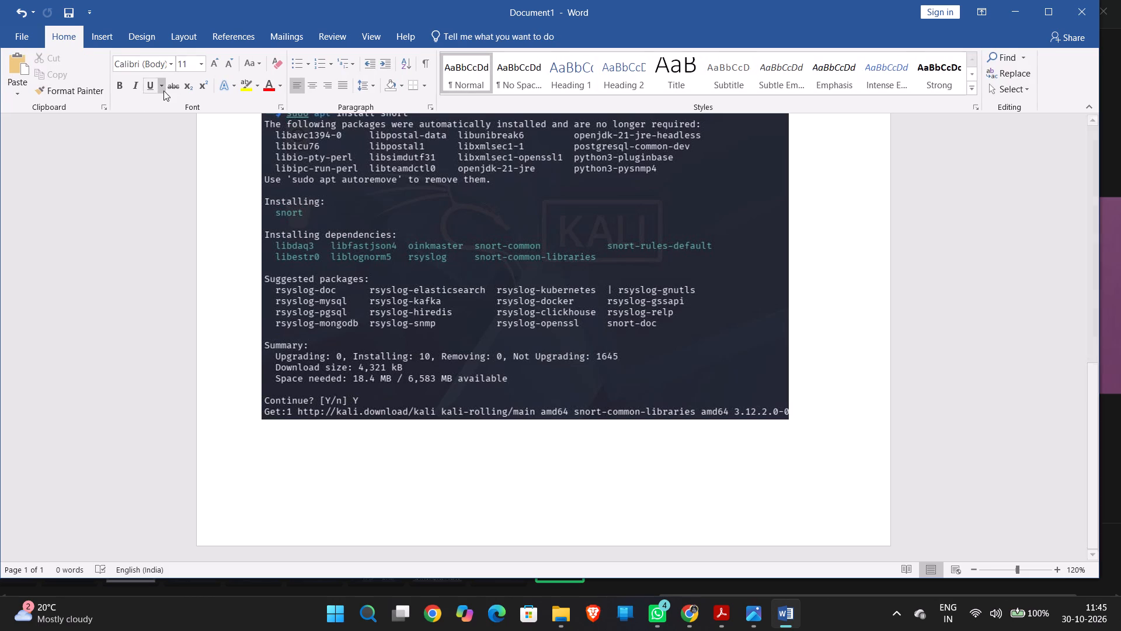
click(104, 36)
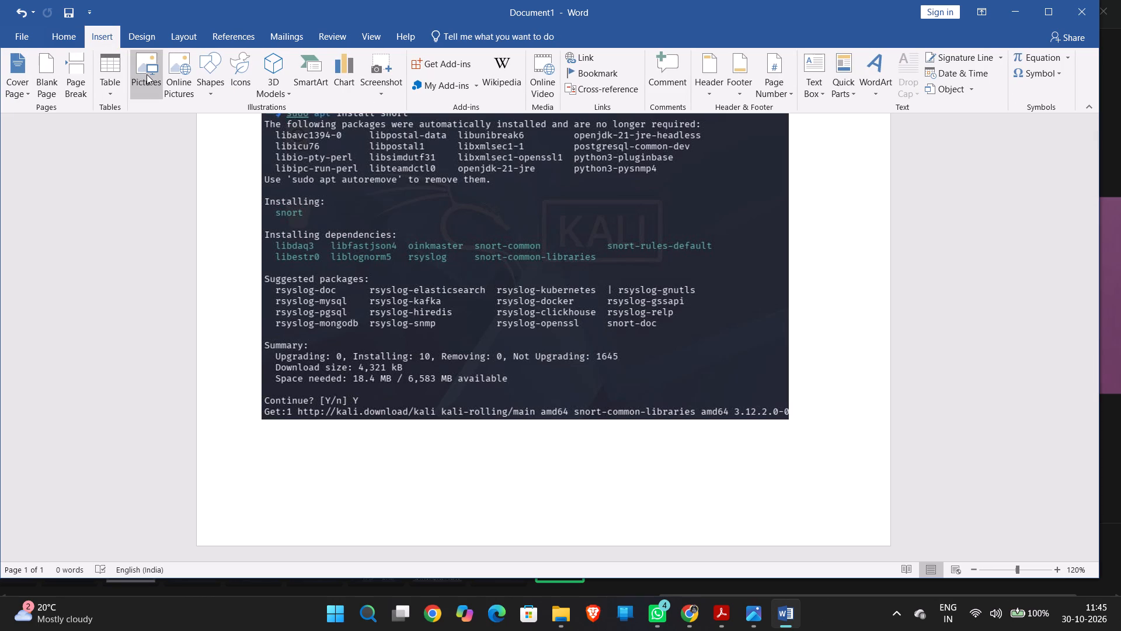
click(147, 74)
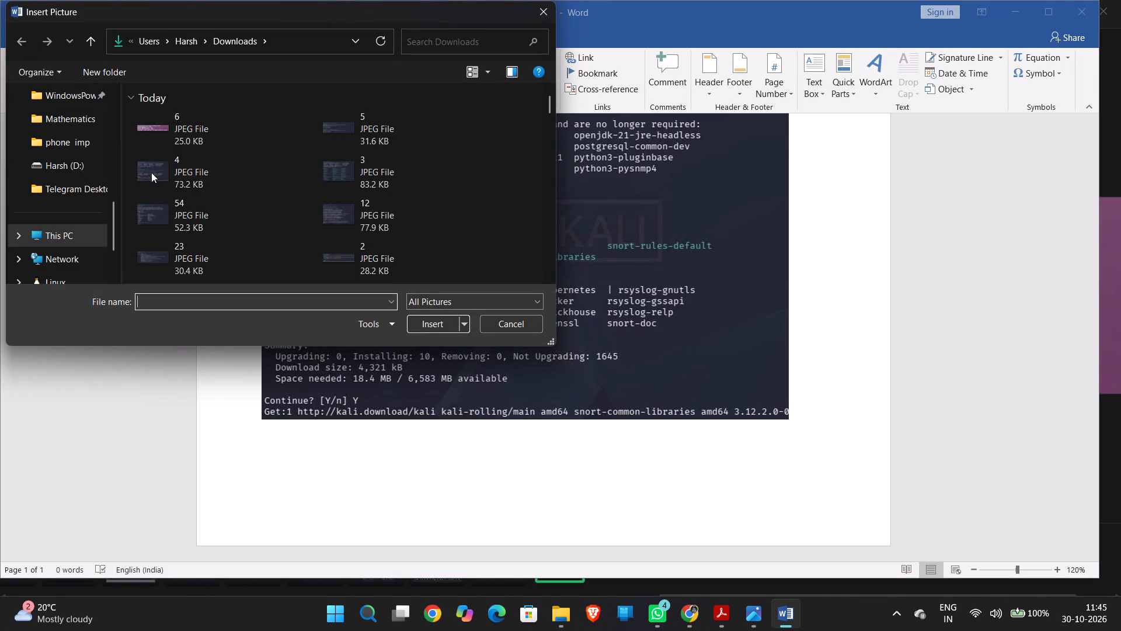
scroll(766, 245, up, 2)
scroll(861, 212, up, 1)
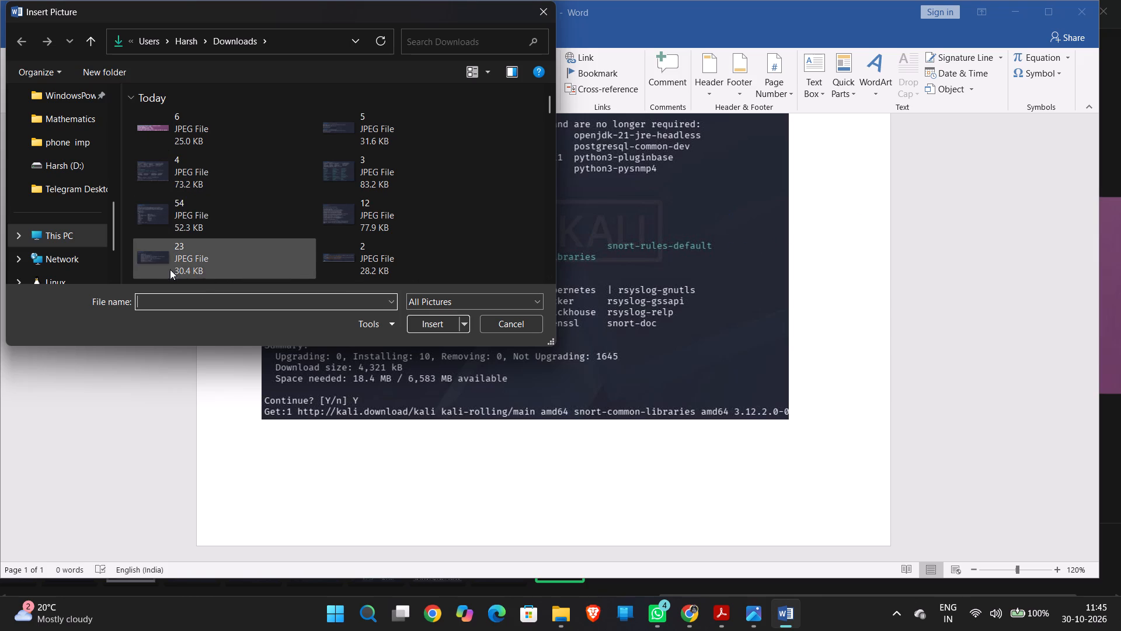
click(231, 215)
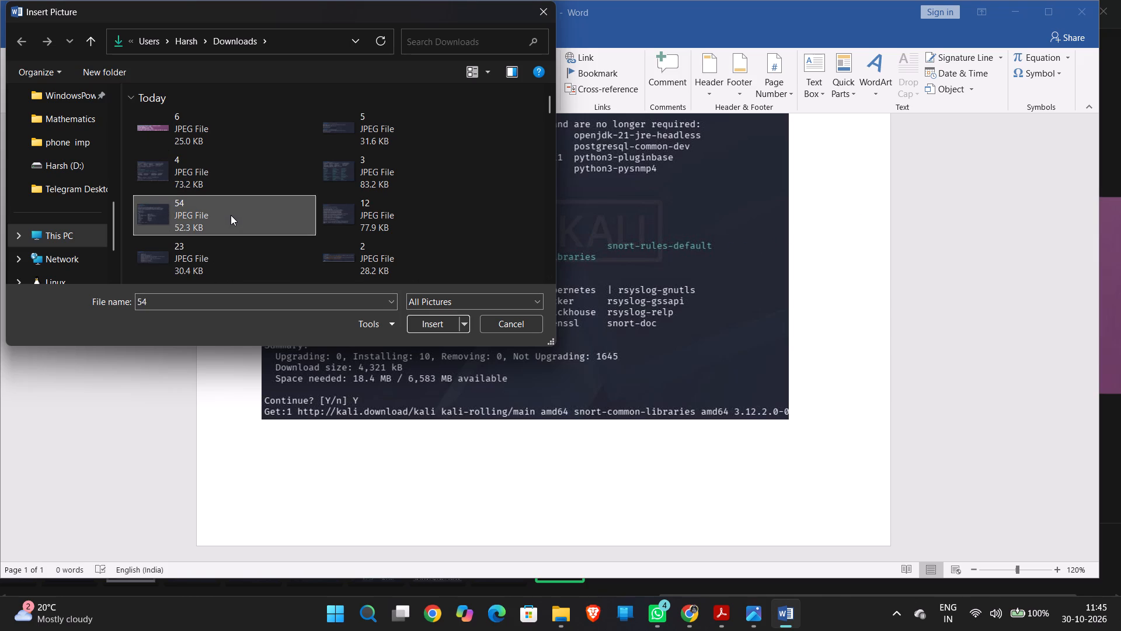
click(434, 322)
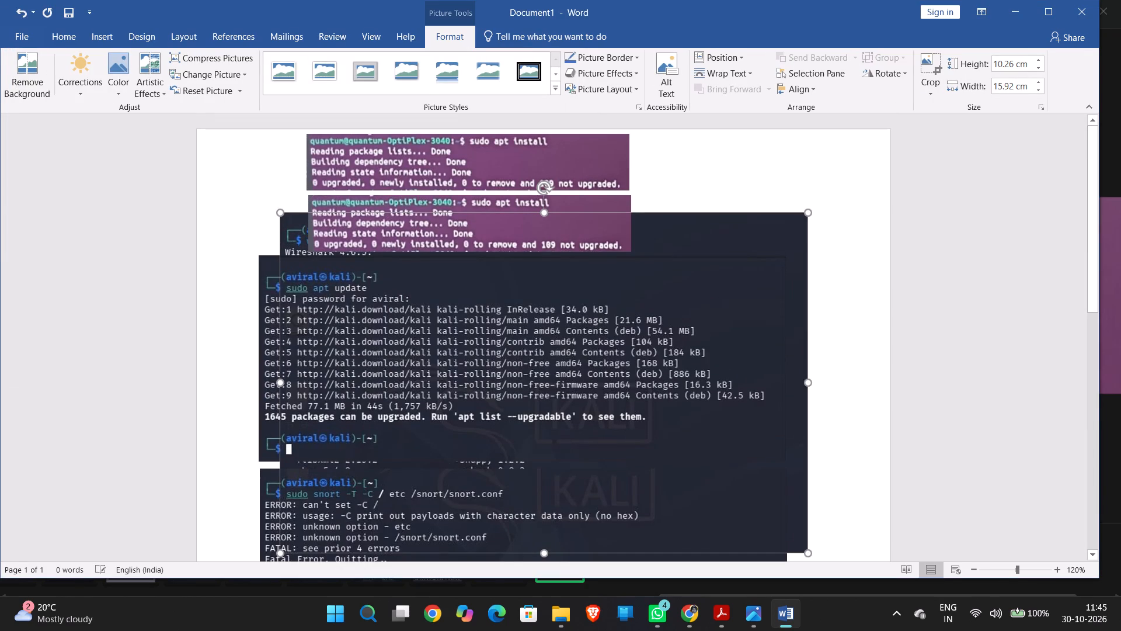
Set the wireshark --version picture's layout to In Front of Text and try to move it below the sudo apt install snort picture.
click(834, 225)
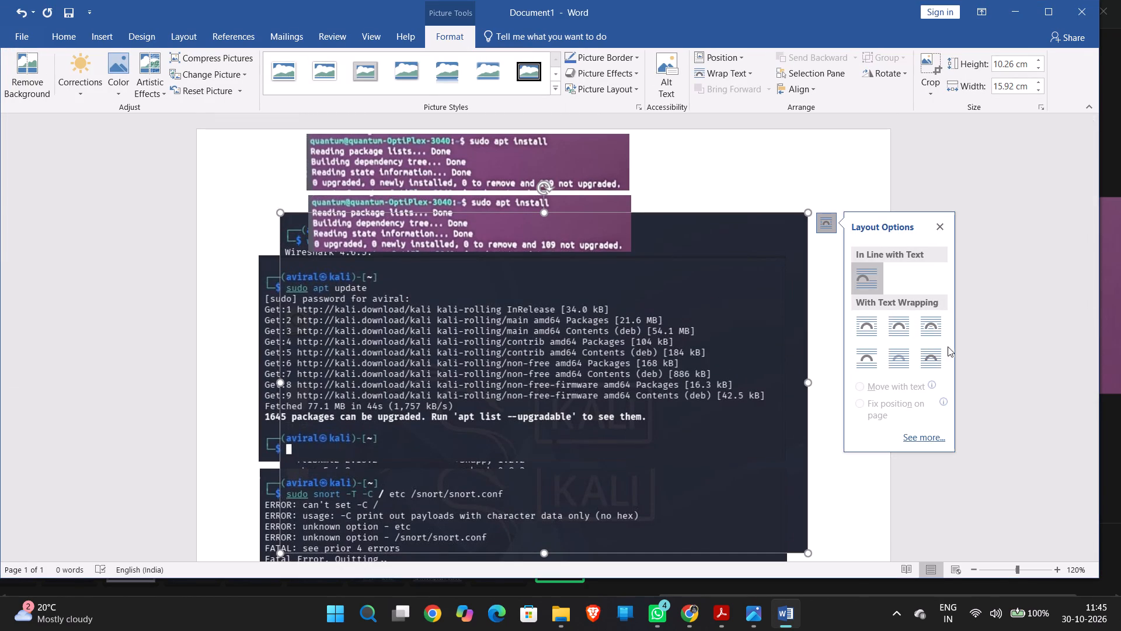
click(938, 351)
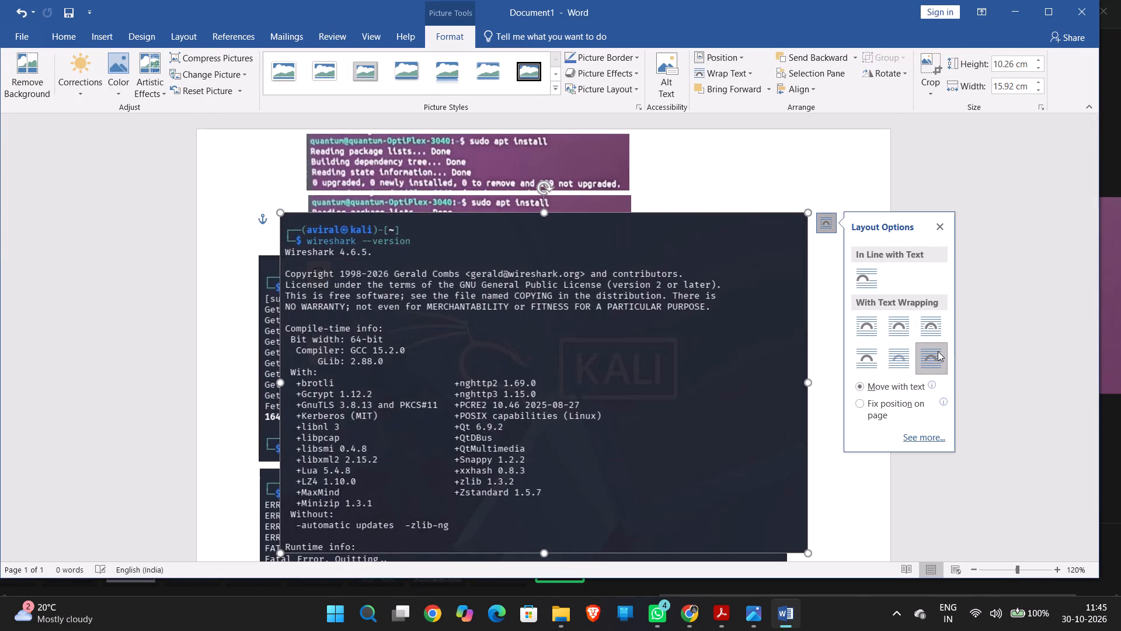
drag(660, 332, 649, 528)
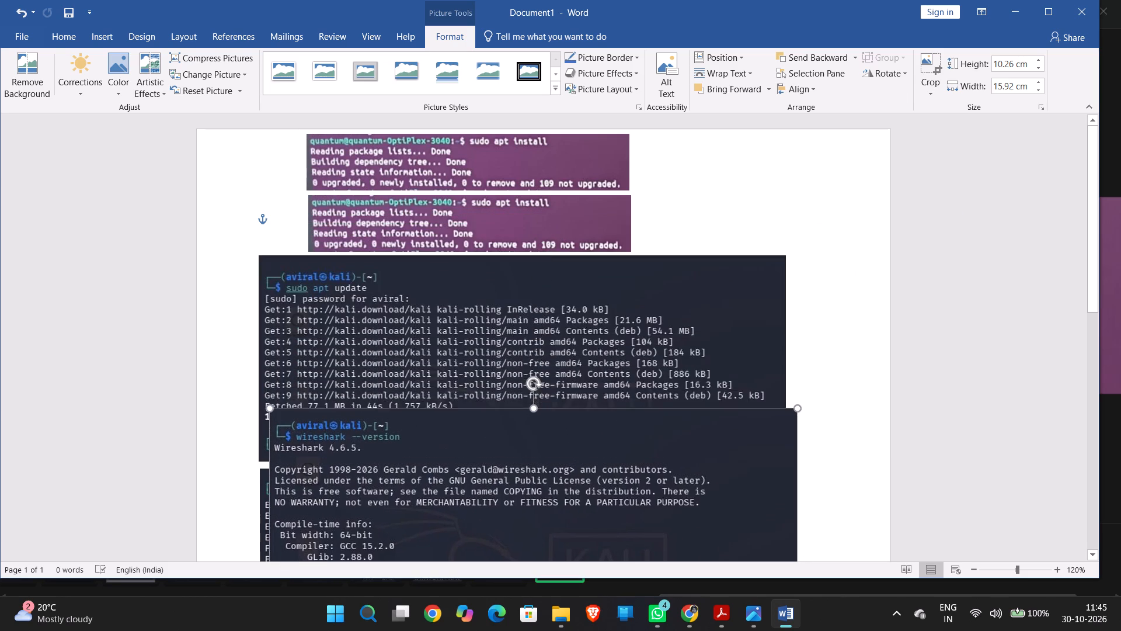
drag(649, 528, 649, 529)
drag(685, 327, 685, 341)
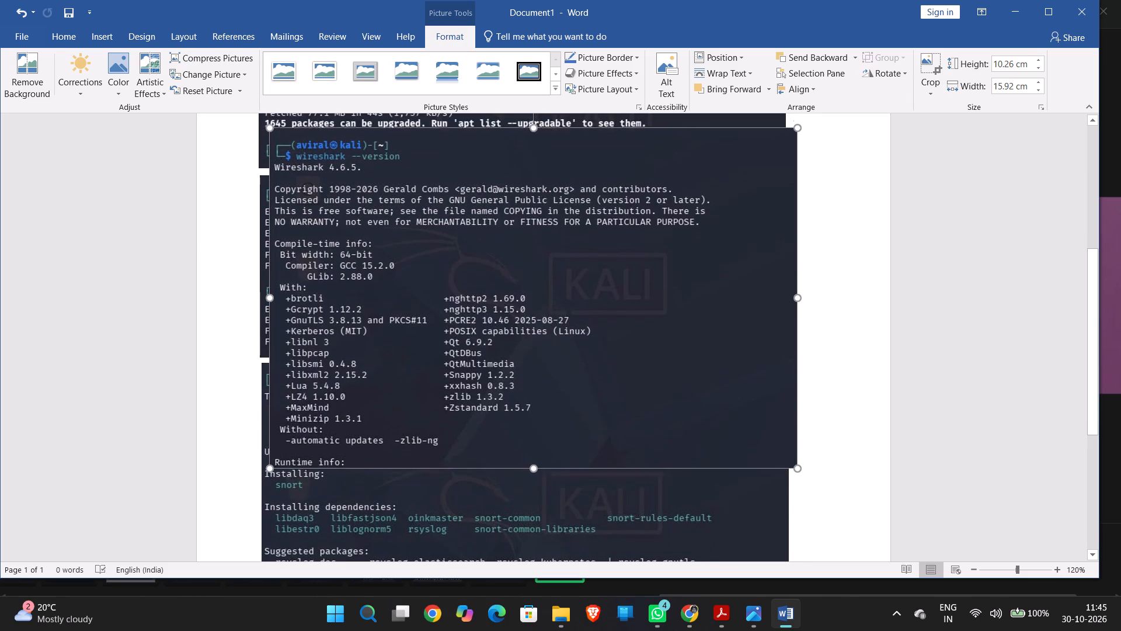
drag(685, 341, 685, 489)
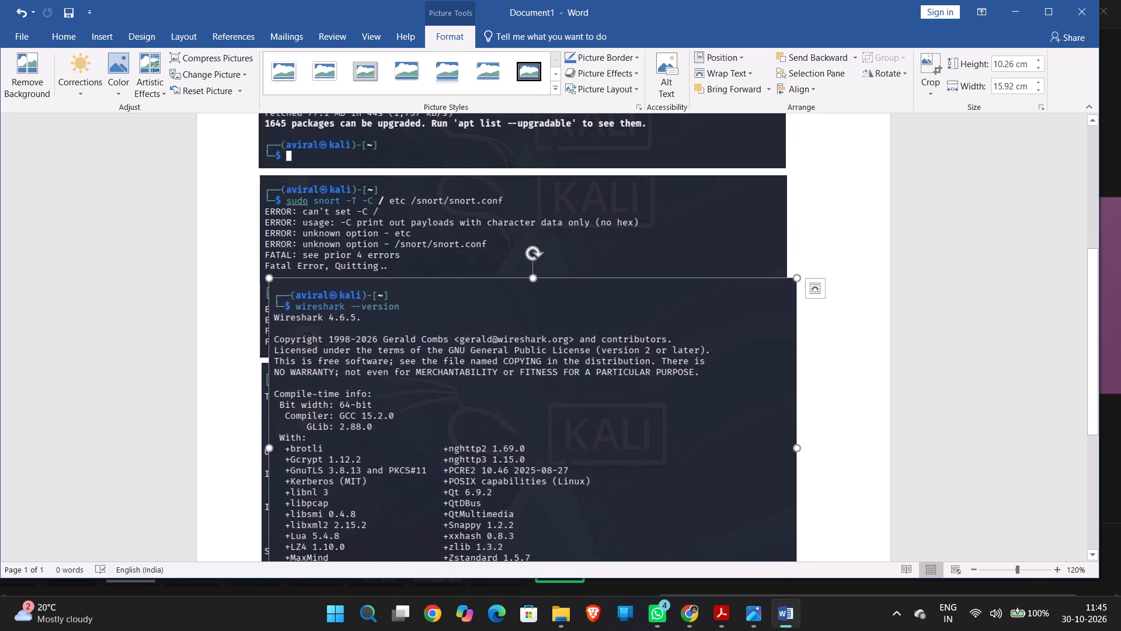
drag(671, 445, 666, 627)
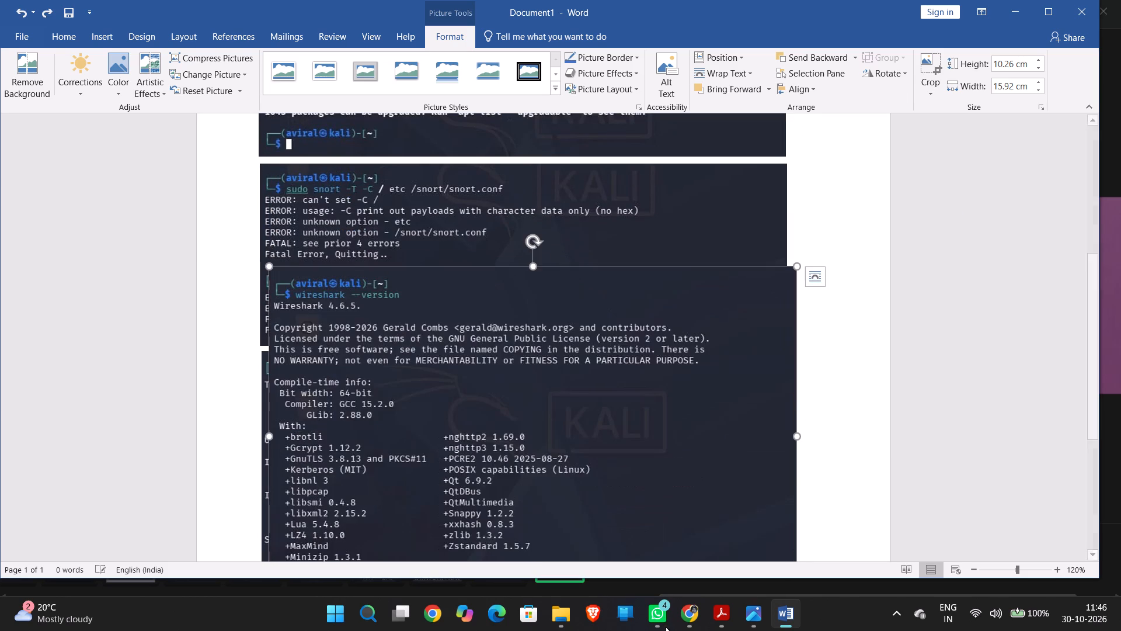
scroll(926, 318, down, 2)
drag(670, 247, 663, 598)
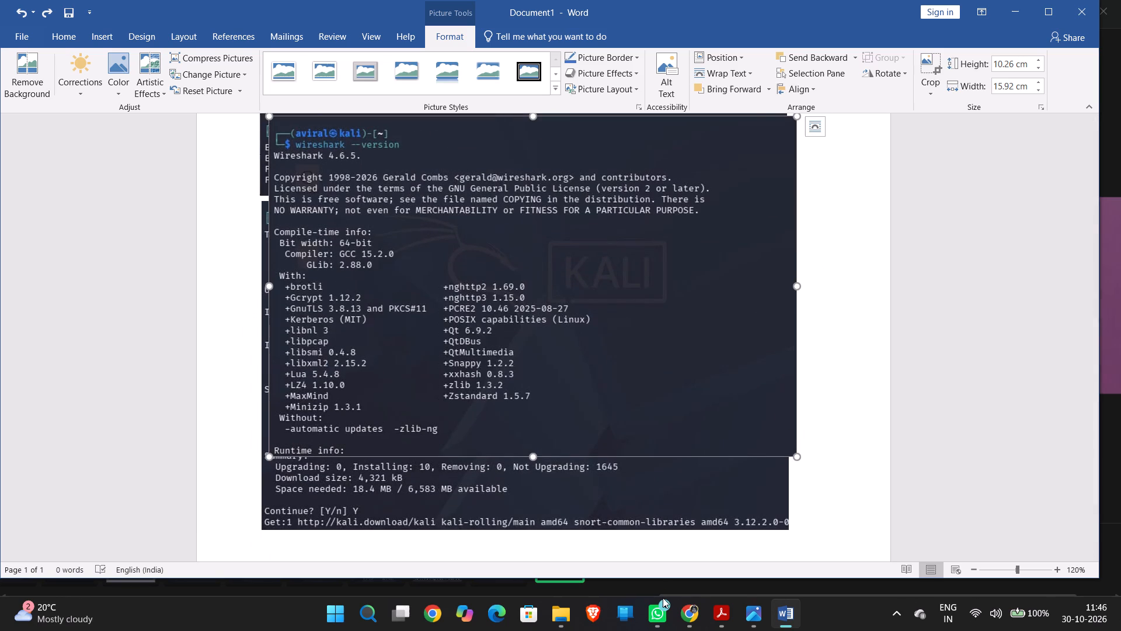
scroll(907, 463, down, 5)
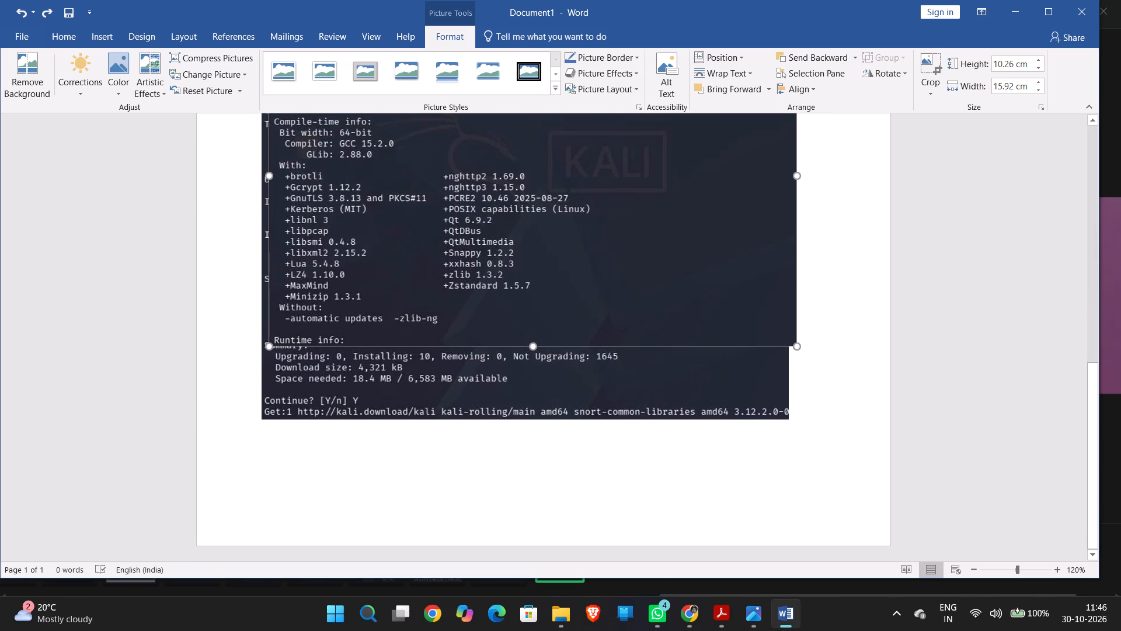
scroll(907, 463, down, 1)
Delete the wireshark --version picture from the page.
key(BackSpace)
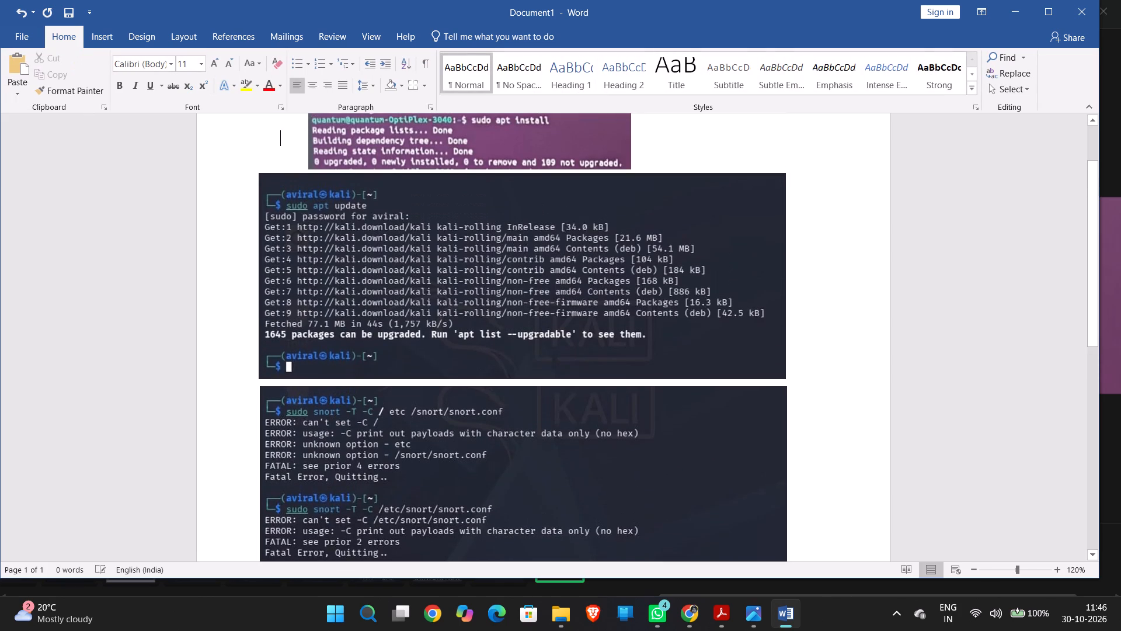
Try to place the cursor in the empty area below the sudo apt install snort picture and start a new line.
scroll(451, 261, down, 4)
scroll(451, 261, up, 1)
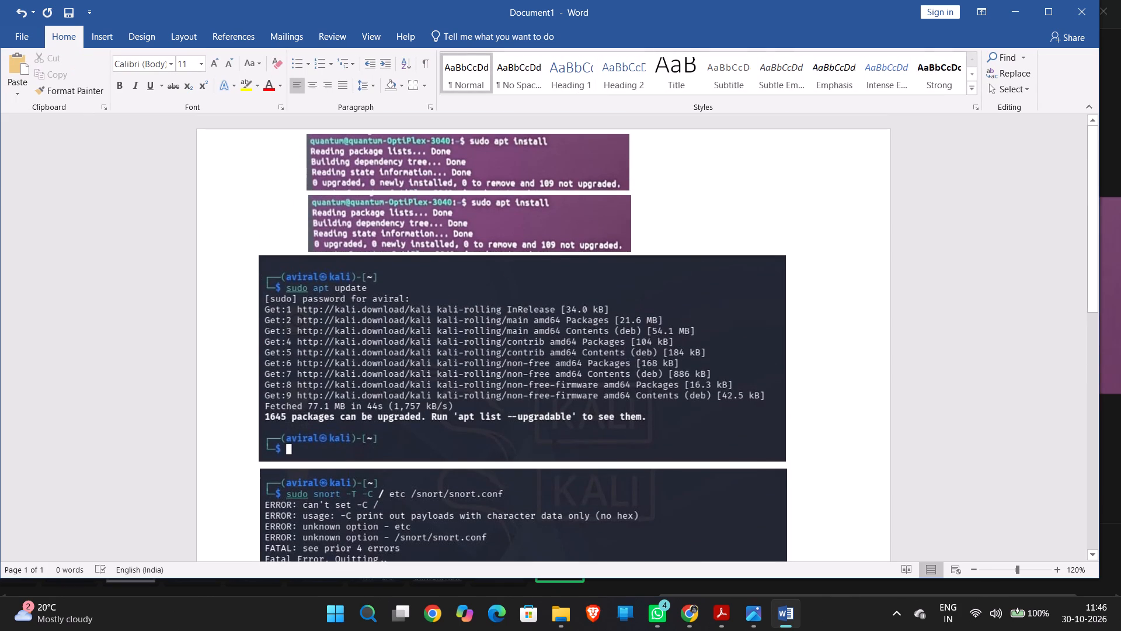
scroll(795, 315, down, 6)
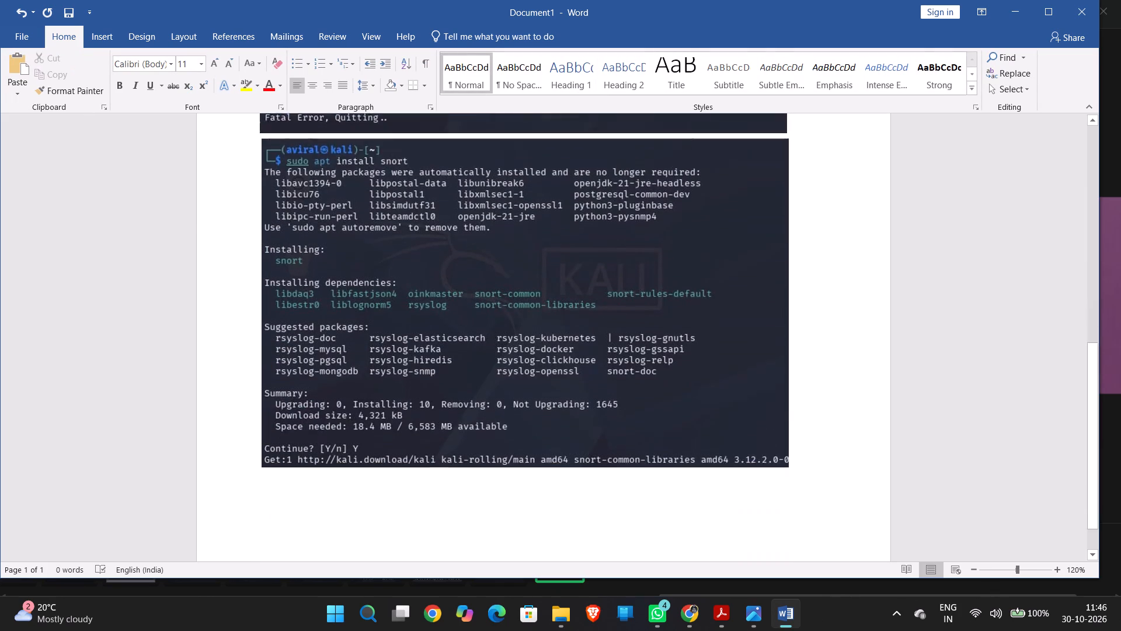
scroll(795, 315, down, 2)
click(596, 527)
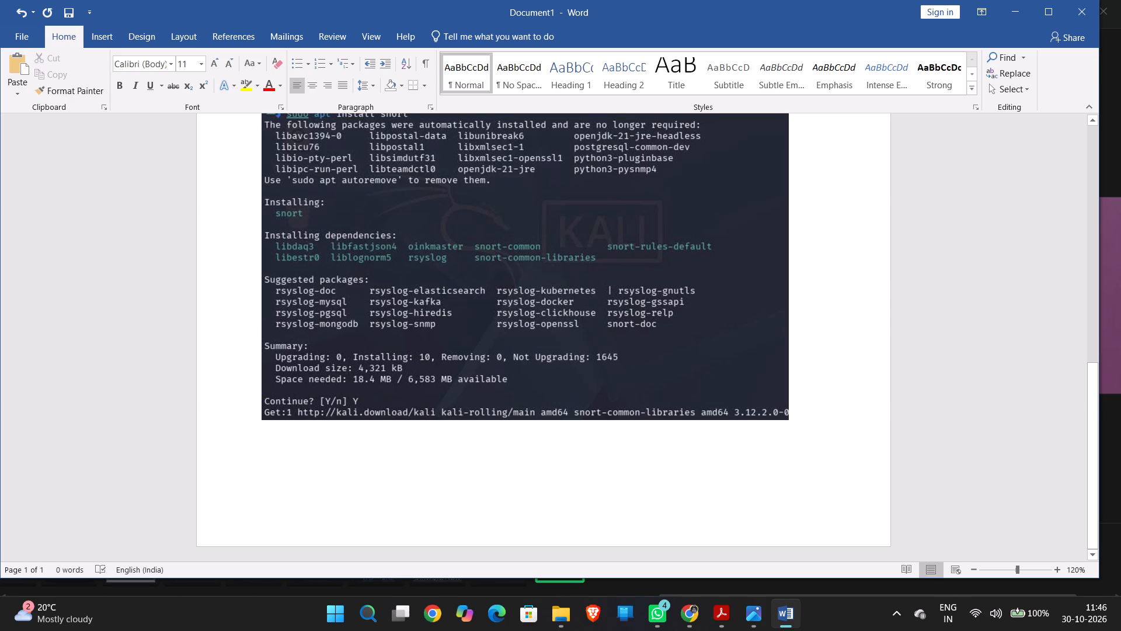
click(330, 457)
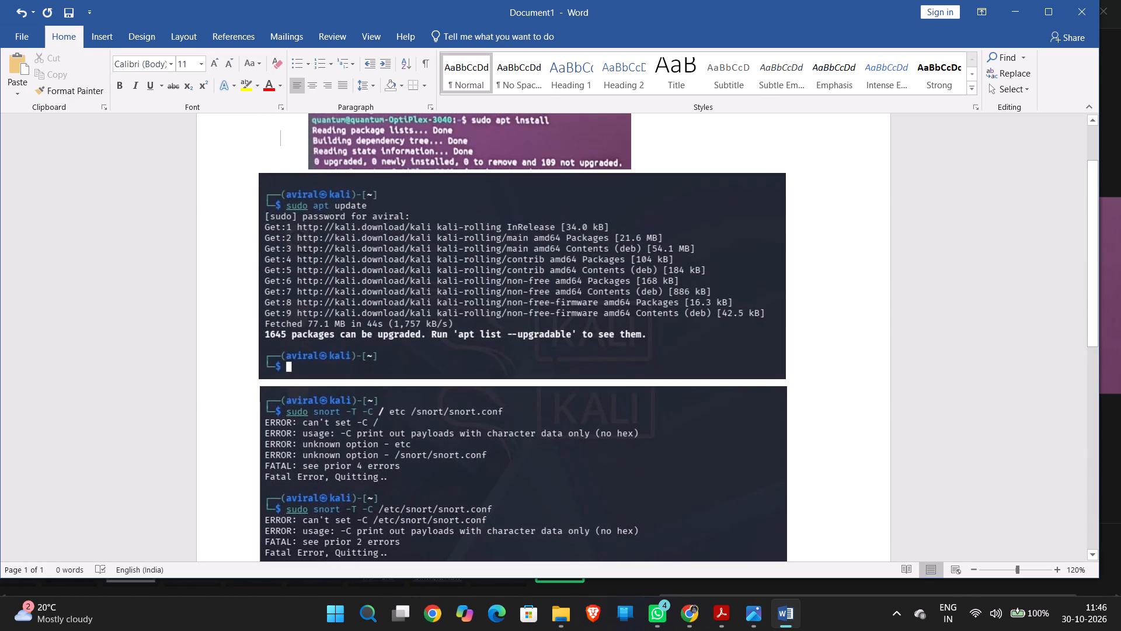
scroll(330, 457, down, 3)
scroll(330, 457, up, 8)
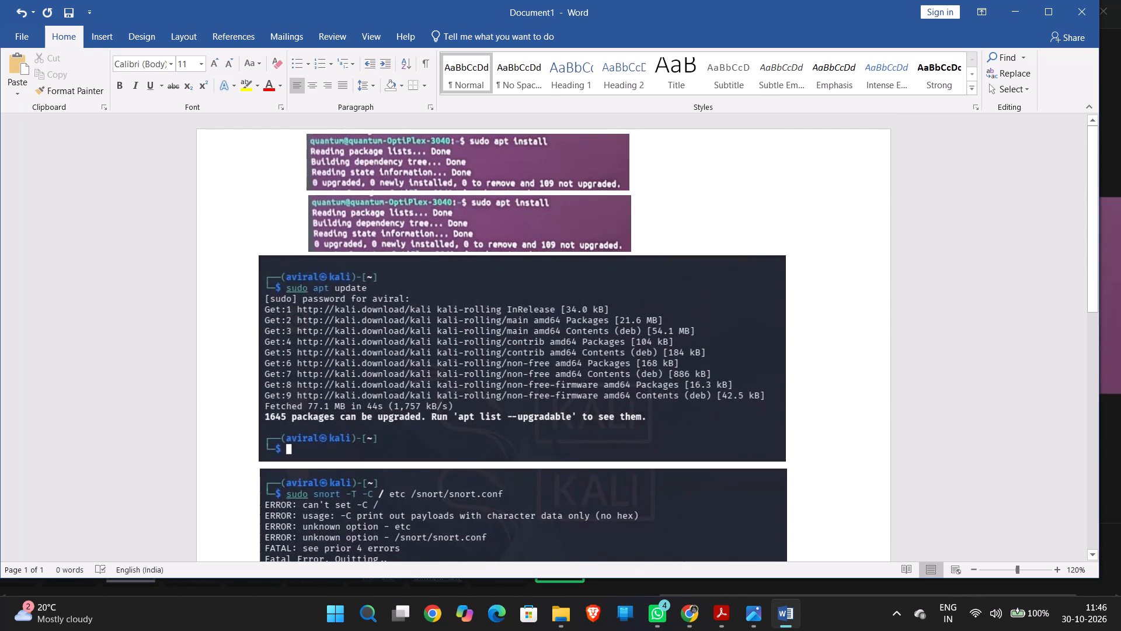
scroll(192, 198, down, 4)
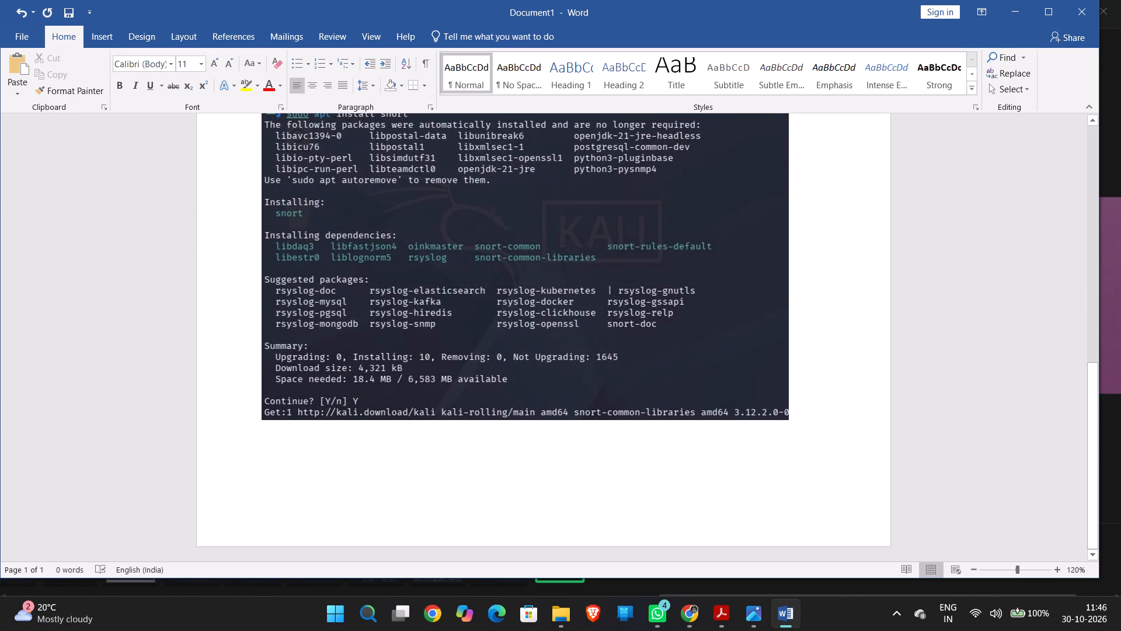
click(450, 509)
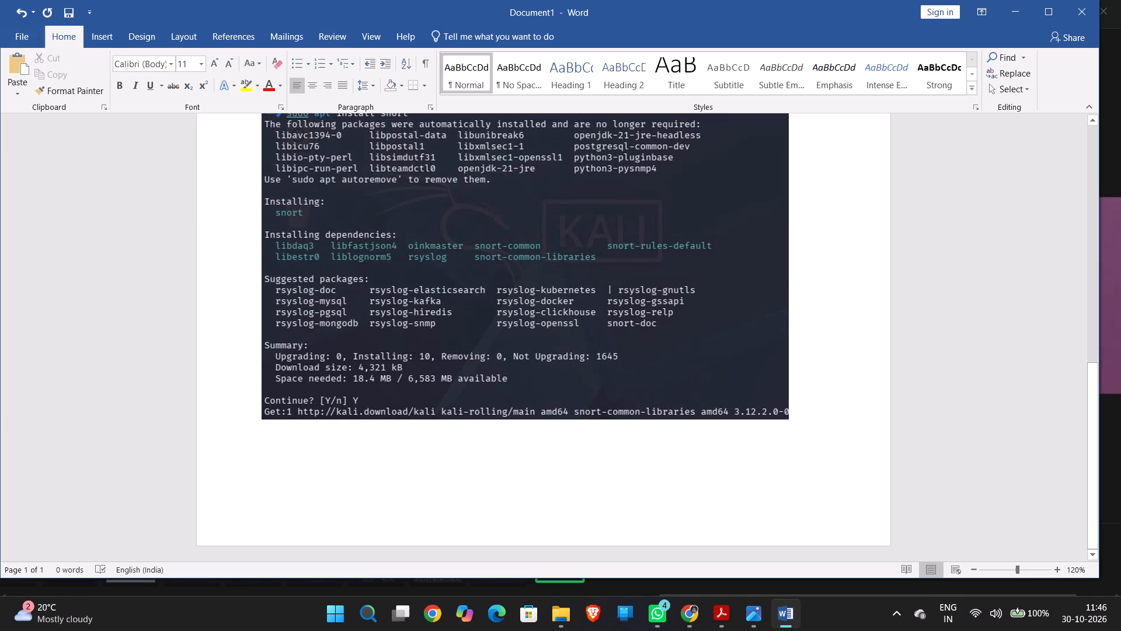
click(528, 488)
key(Return)
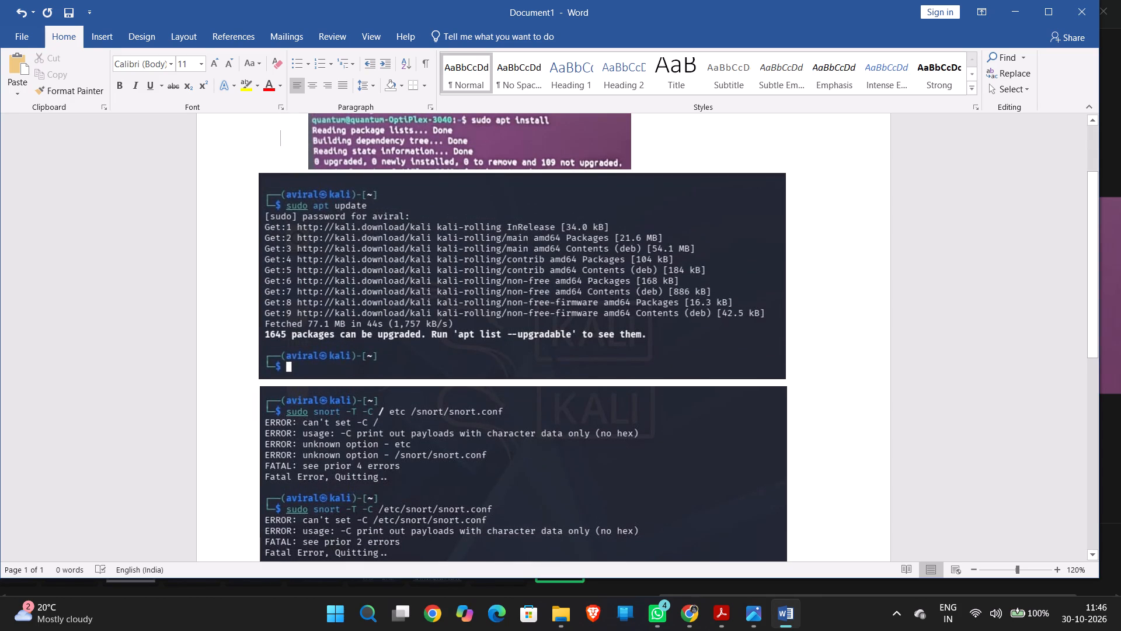
Insert a blank page into the document to make room for more pictures.
click(853, 460)
scroll(853, 460, up, 1)
scroll(853, 460, down, 6)
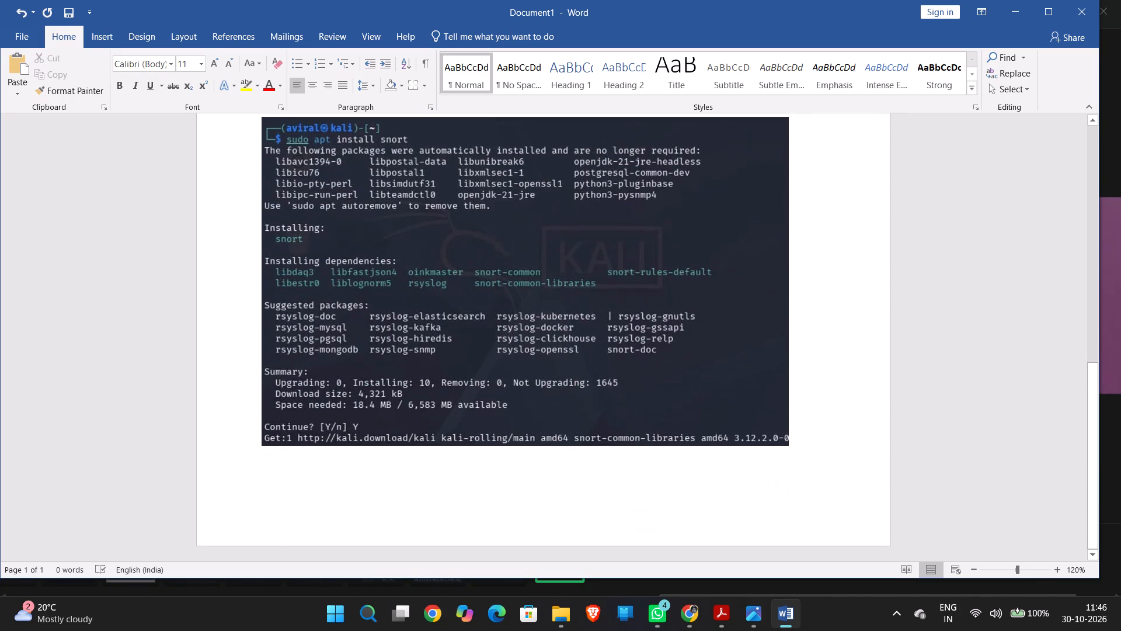
scroll(853, 460, down, 1)
click(418, 482)
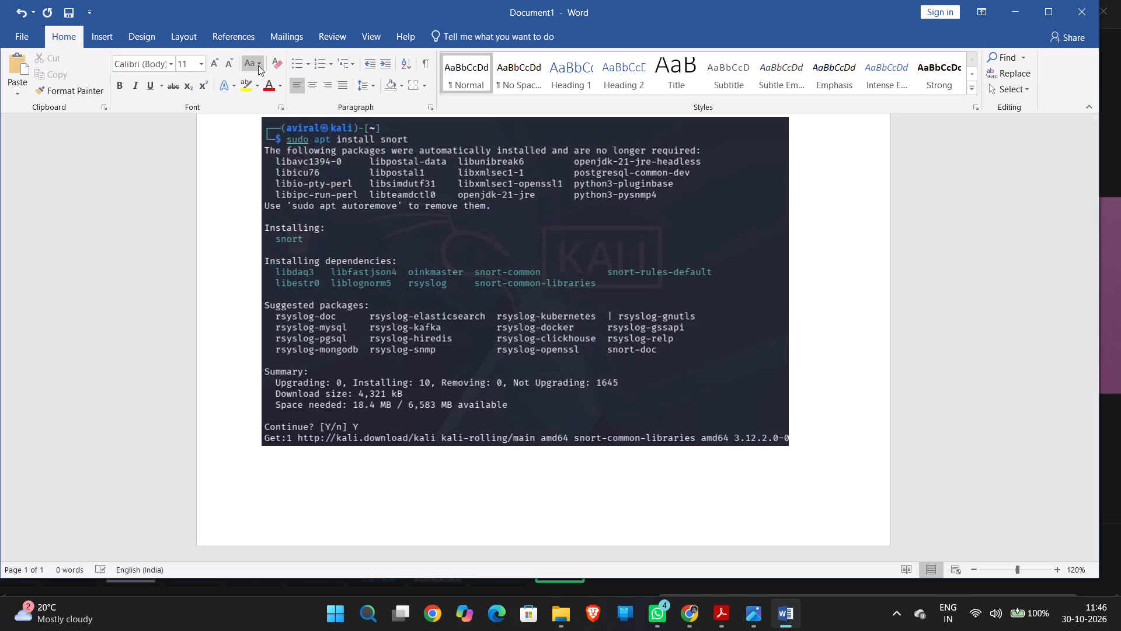
click(96, 33)
click(50, 62)
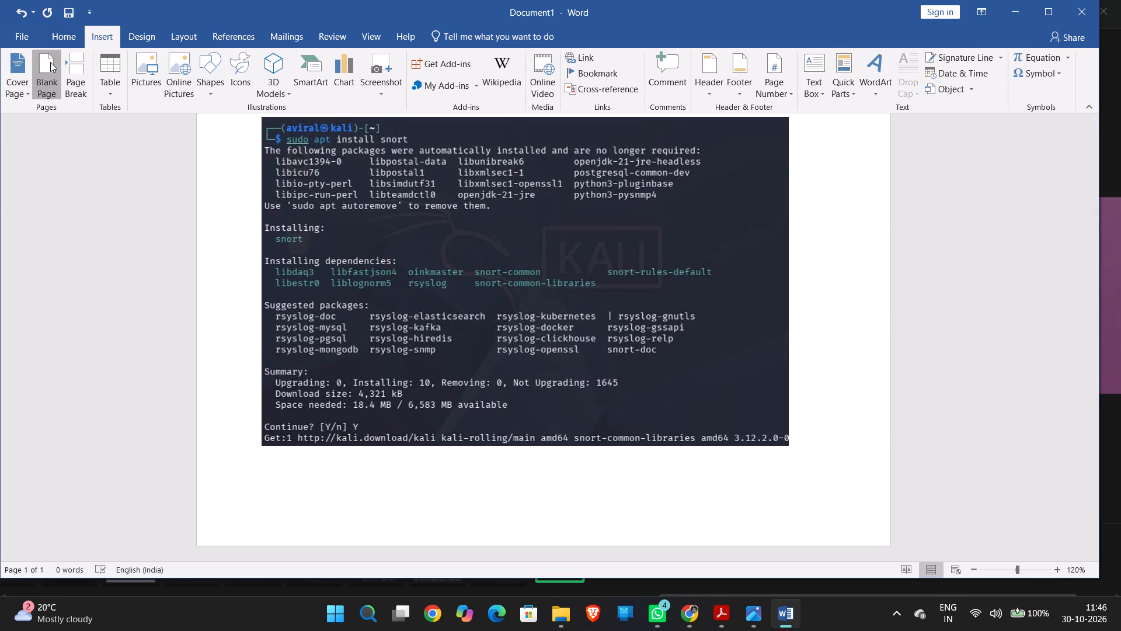
Insert picture file 54 from the Downloads folder into the document.
scroll(495, 219, up, 7)
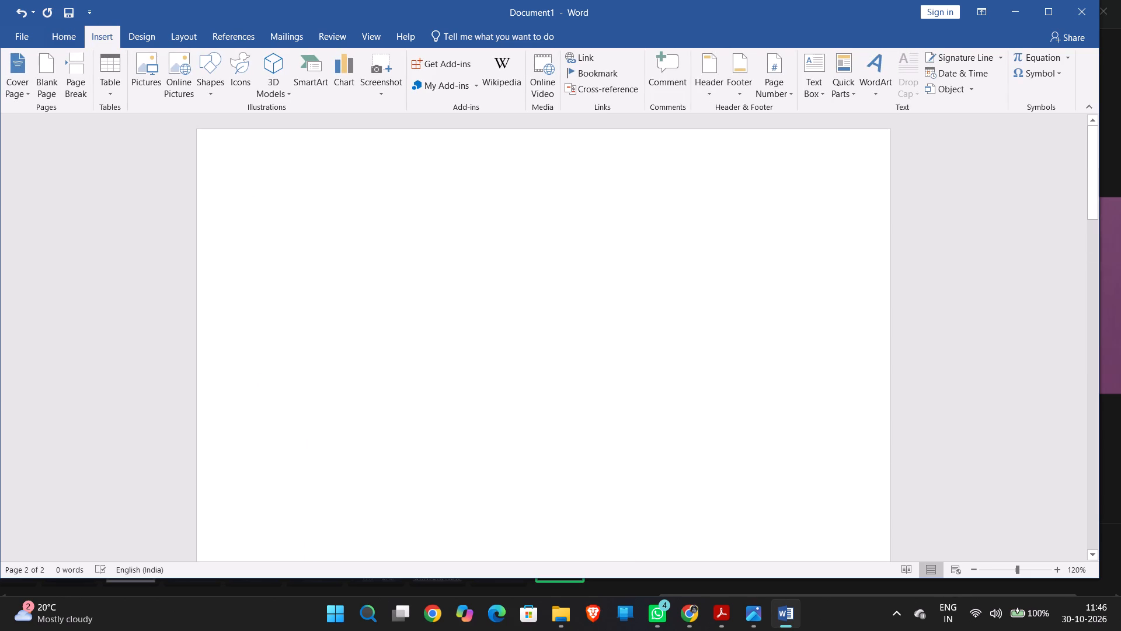
scroll(495, 219, down, 5)
scroll(495, 219, up, 5)
scroll(495, 219, down, 2)
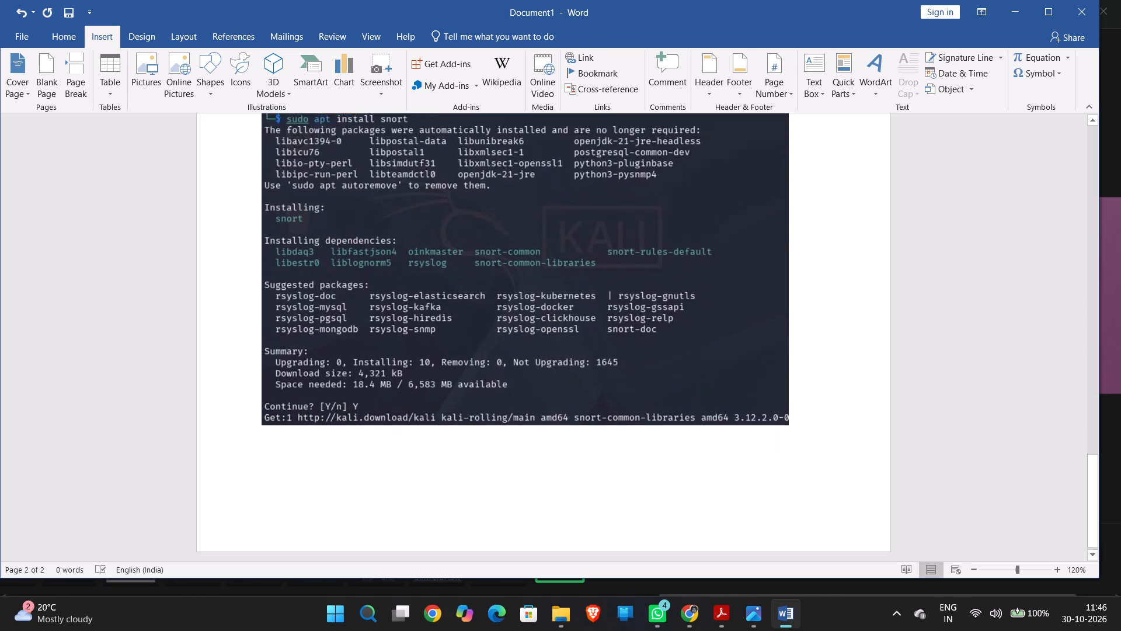
scroll(495, 219, up, 1)
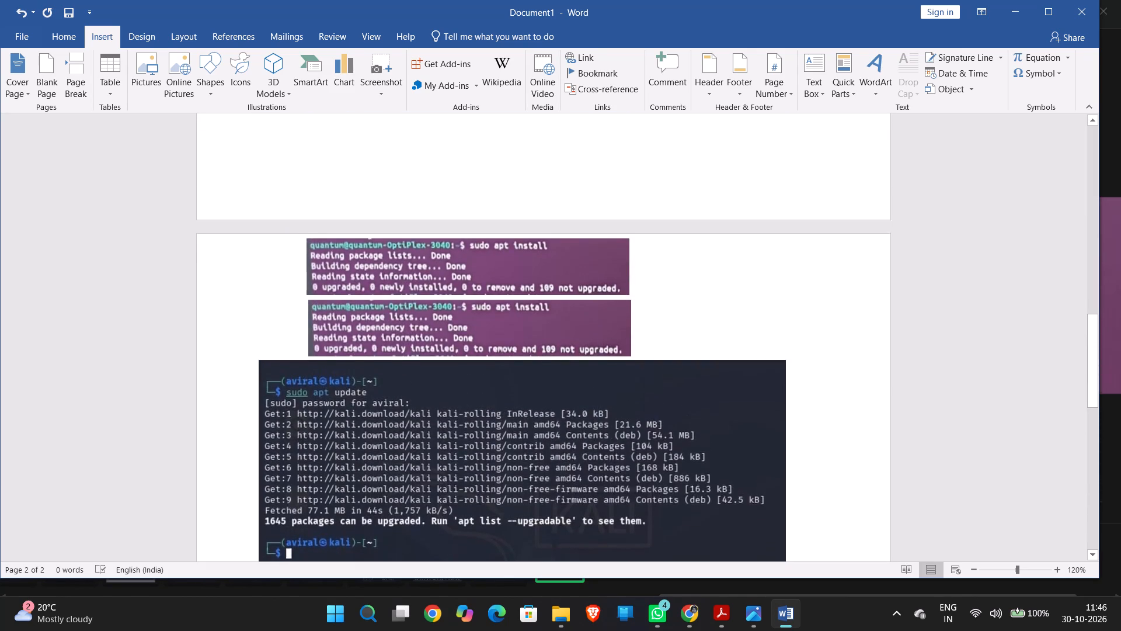
scroll(495, 219, up, 2)
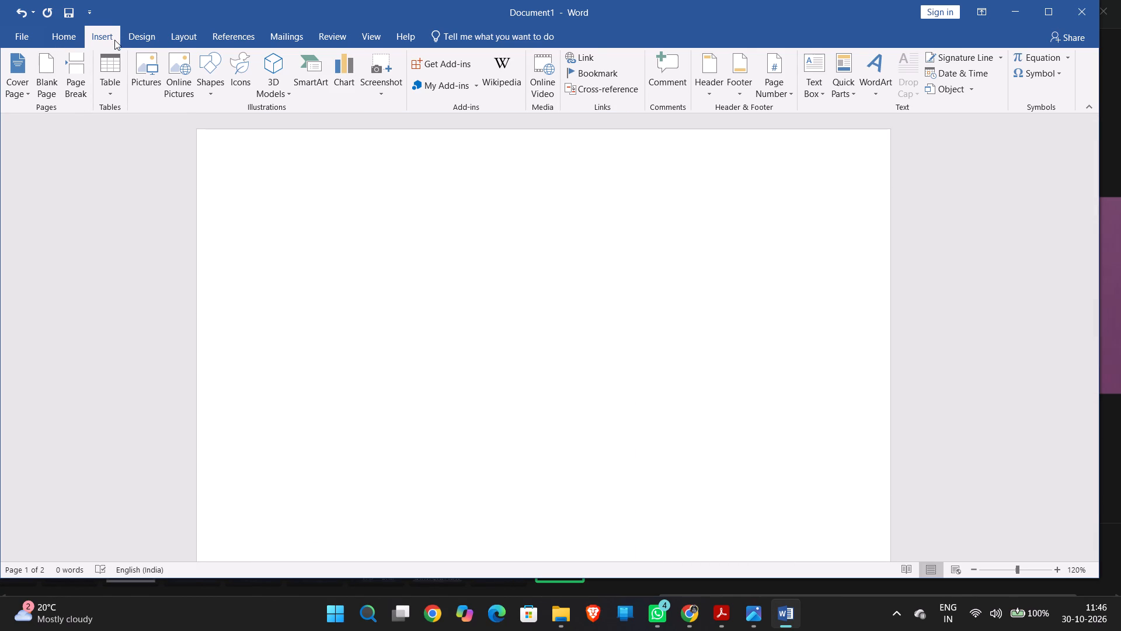
click(147, 68)
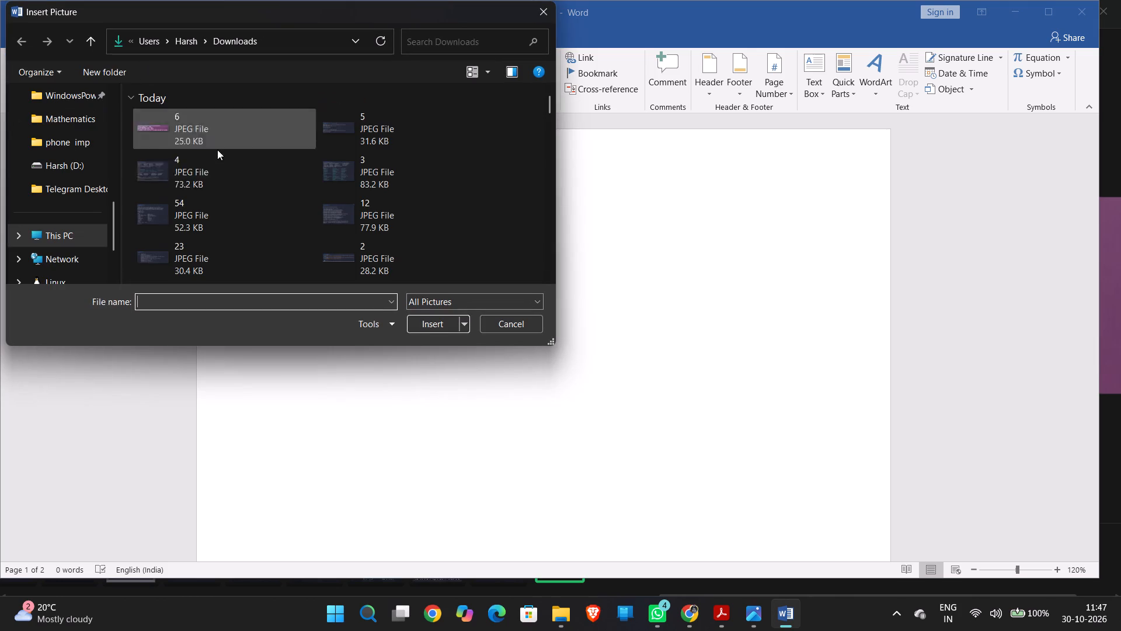
click(185, 207)
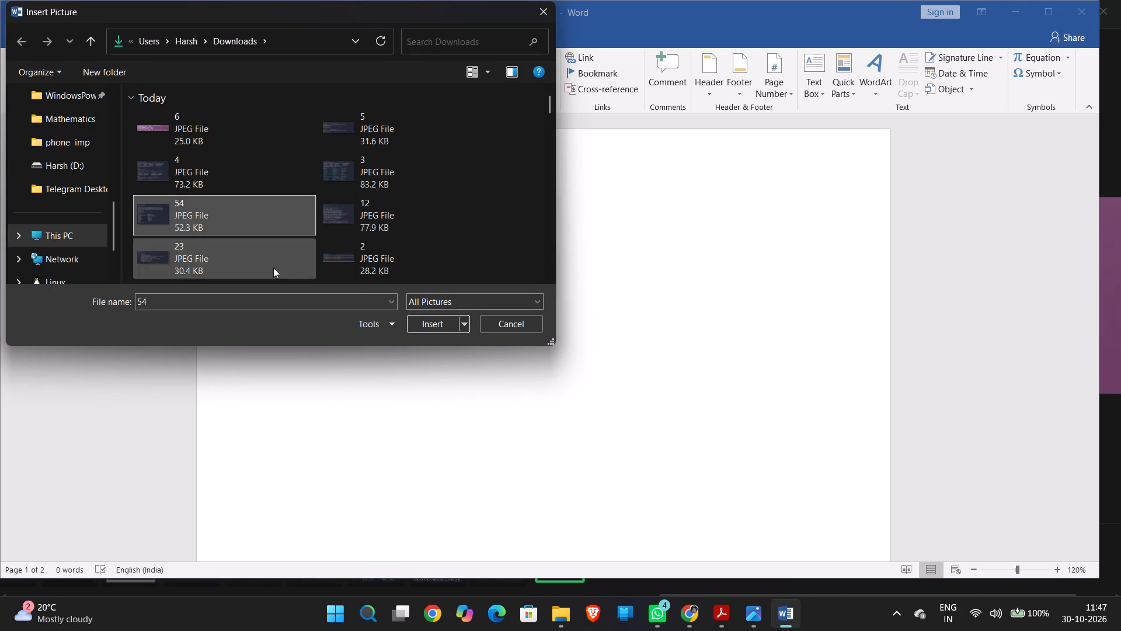
click(427, 328)
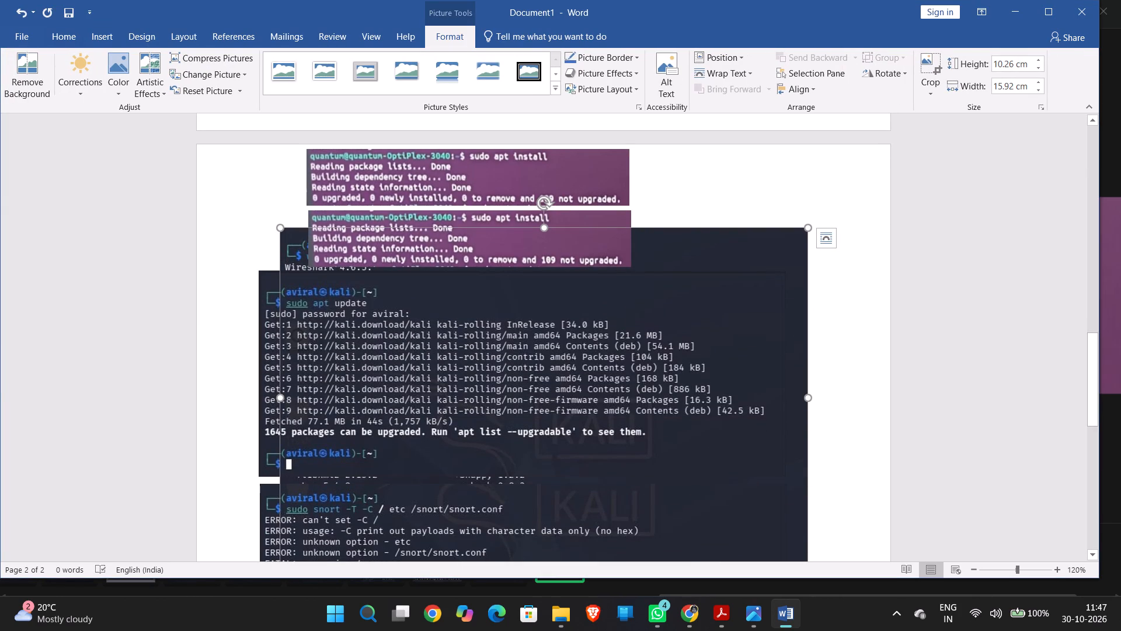
Set the wireshark --version picture's layout to In Front of Text and move it to the top of the blank first page.
click(833, 247)
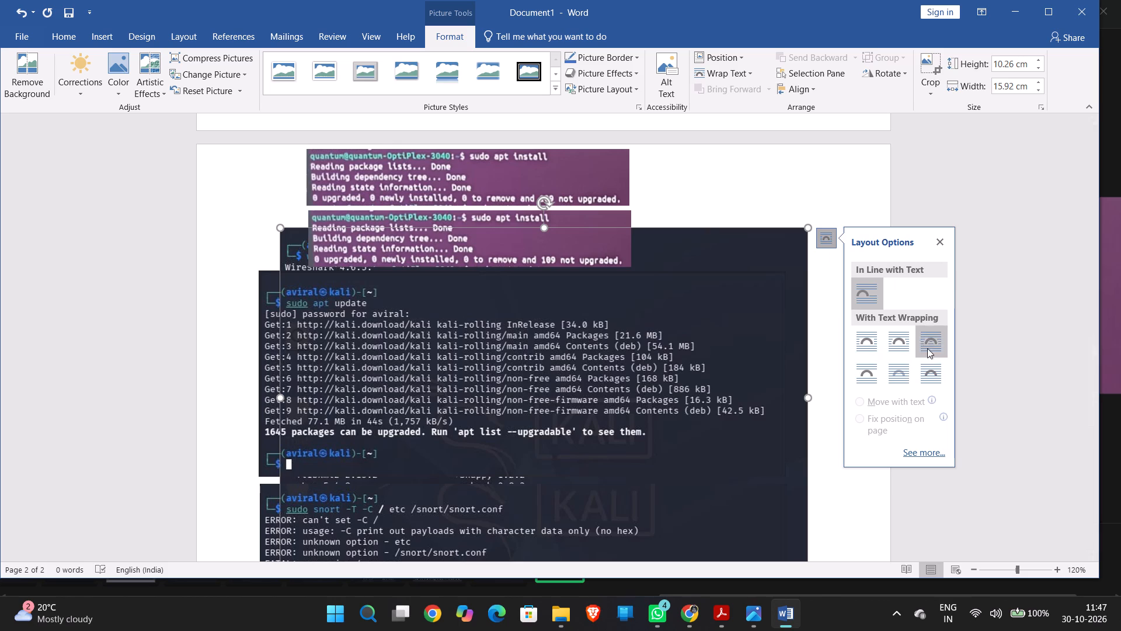
click(934, 373)
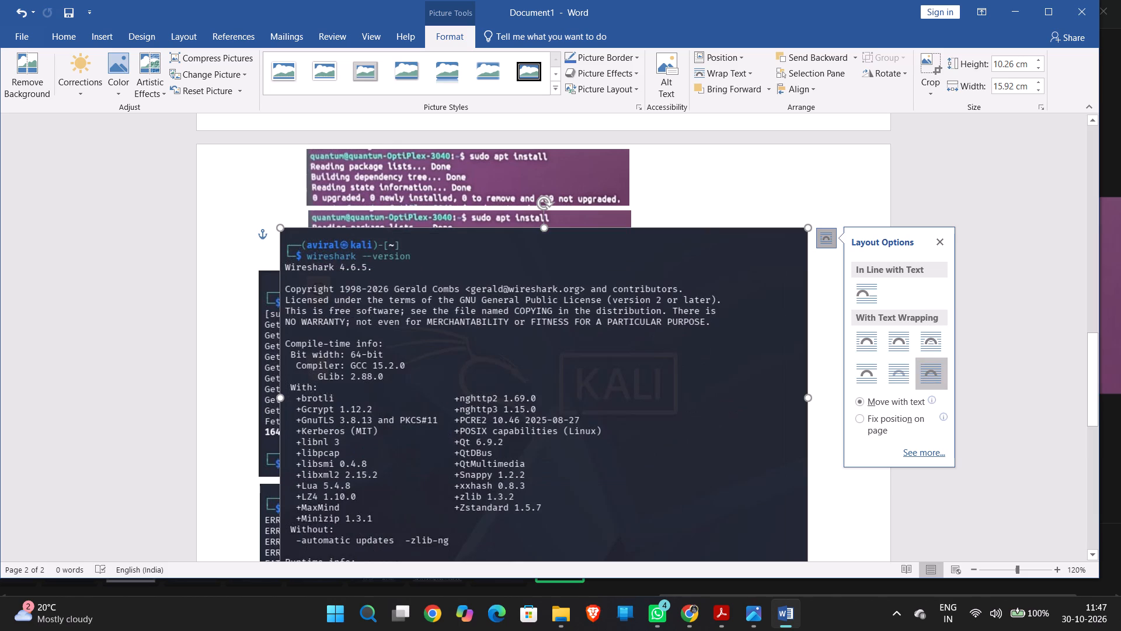
drag(681, 358, 667, 98)
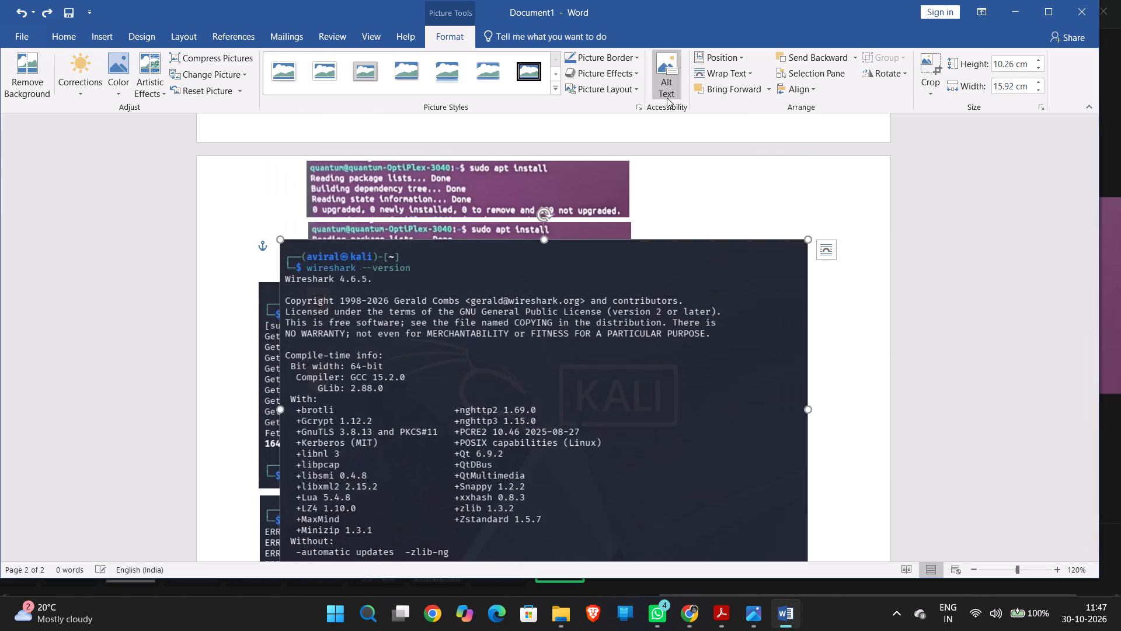
drag(691, 428, 725, 119)
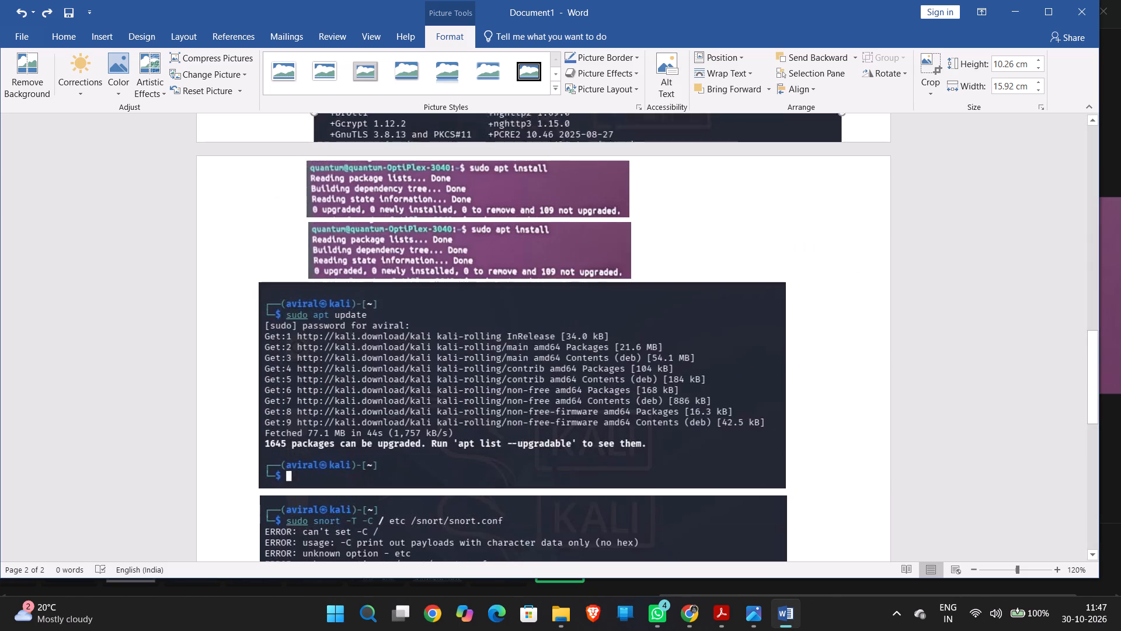
drag(725, 119, 711, 86)
click(660, 375)
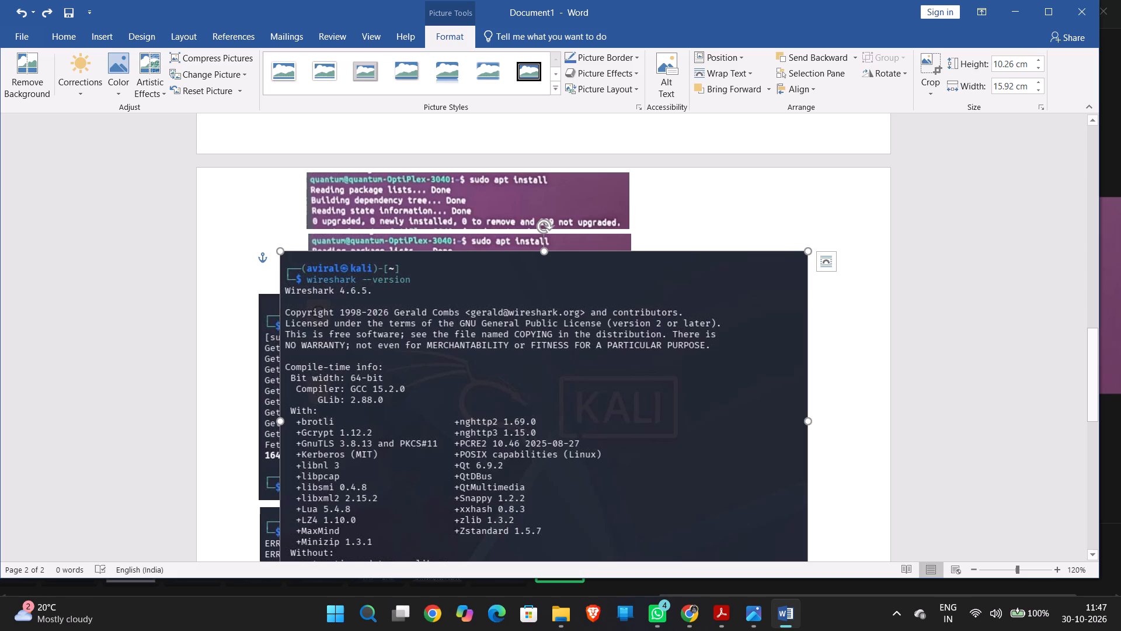
Delete the wireshark --version picture overlapping the other terminal pictures on the second page.
drag(660, 375, 697, 16)
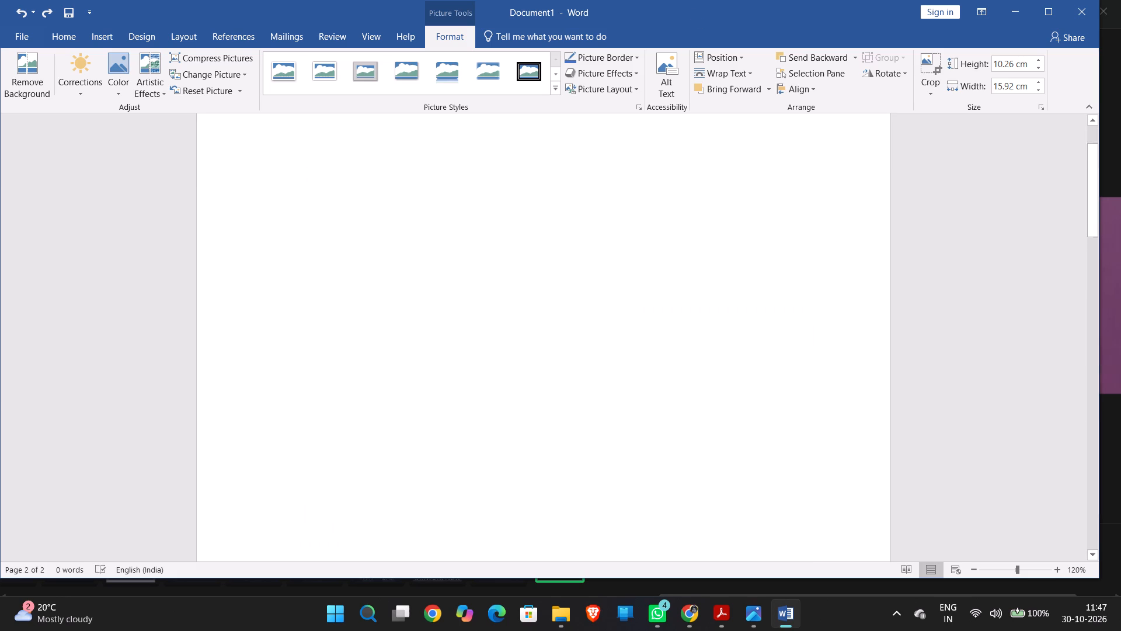
key(BackSpace)
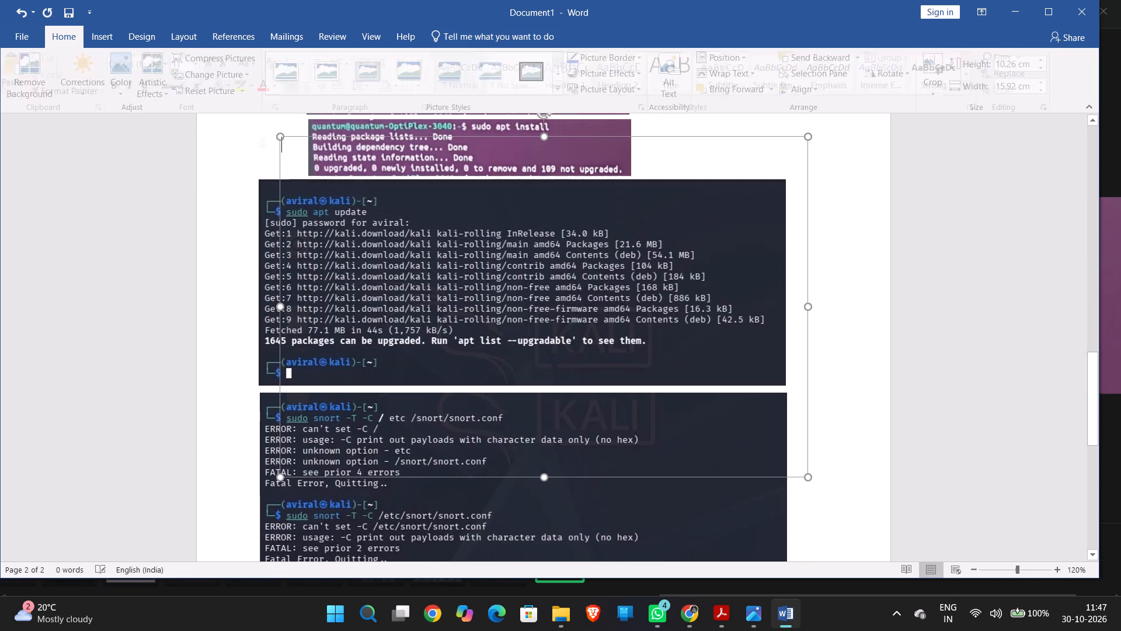
click(938, 196)
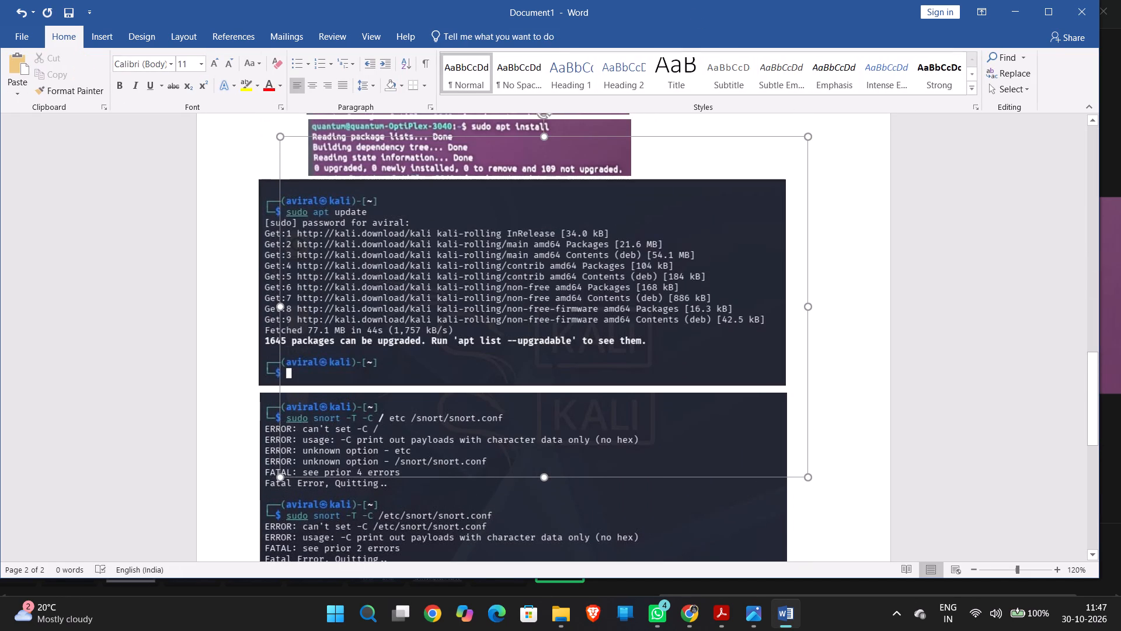
click(864, 207)
Insert picture file 54 from the Downloads folder at the start of the blank first page.
scroll(864, 207, up, 1)
click(531, 224)
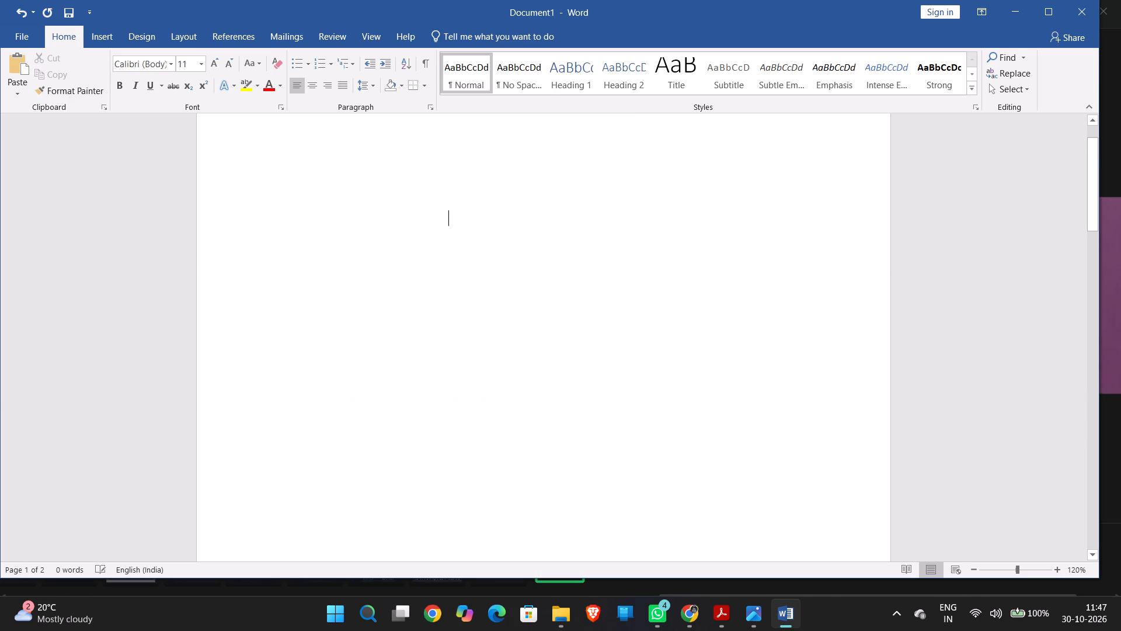
scroll(531, 224, down, 4)
scroll(531, 224, up, 1)
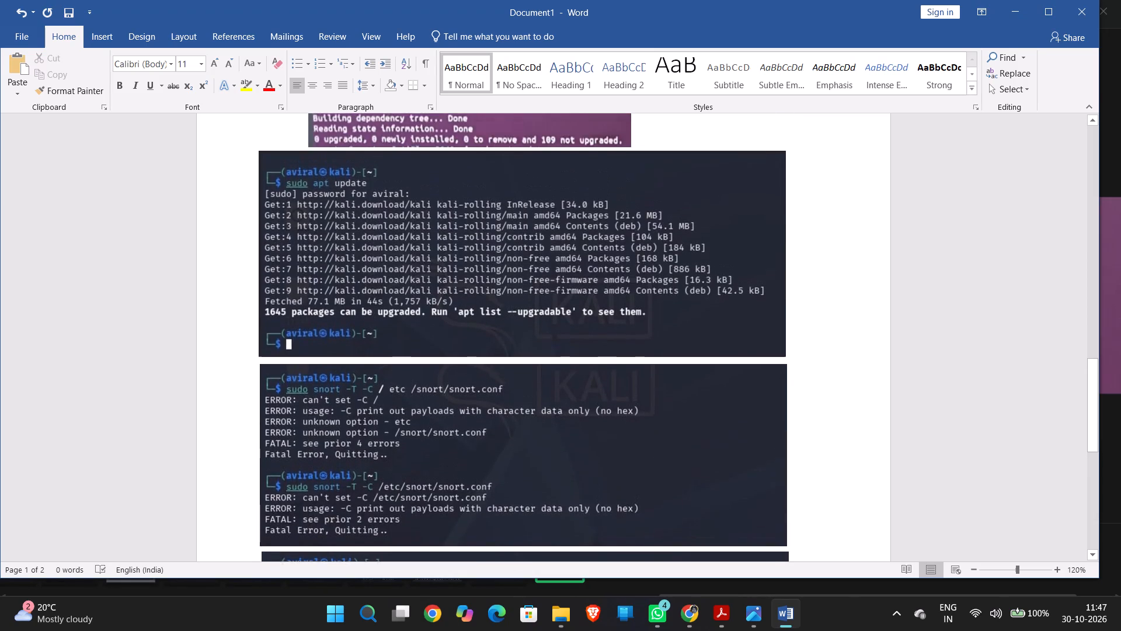
scroll(531, 224, up, 1)
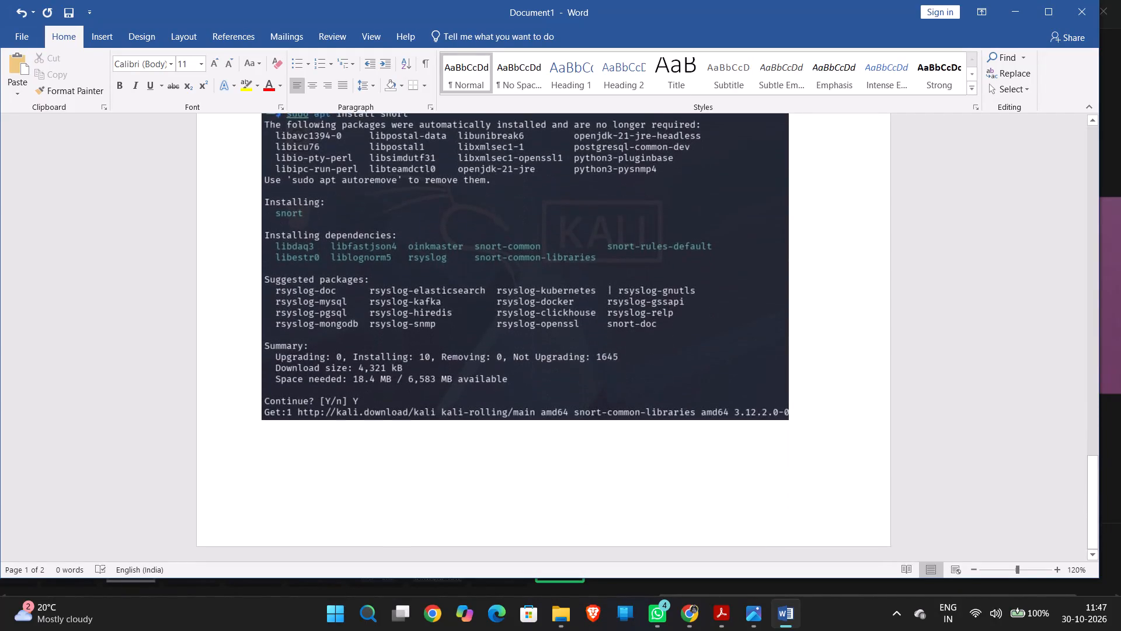
scroll(531, 224, up, 1)
scroll(531, 224, down, 1)
scroll(531, 224, up, 1)
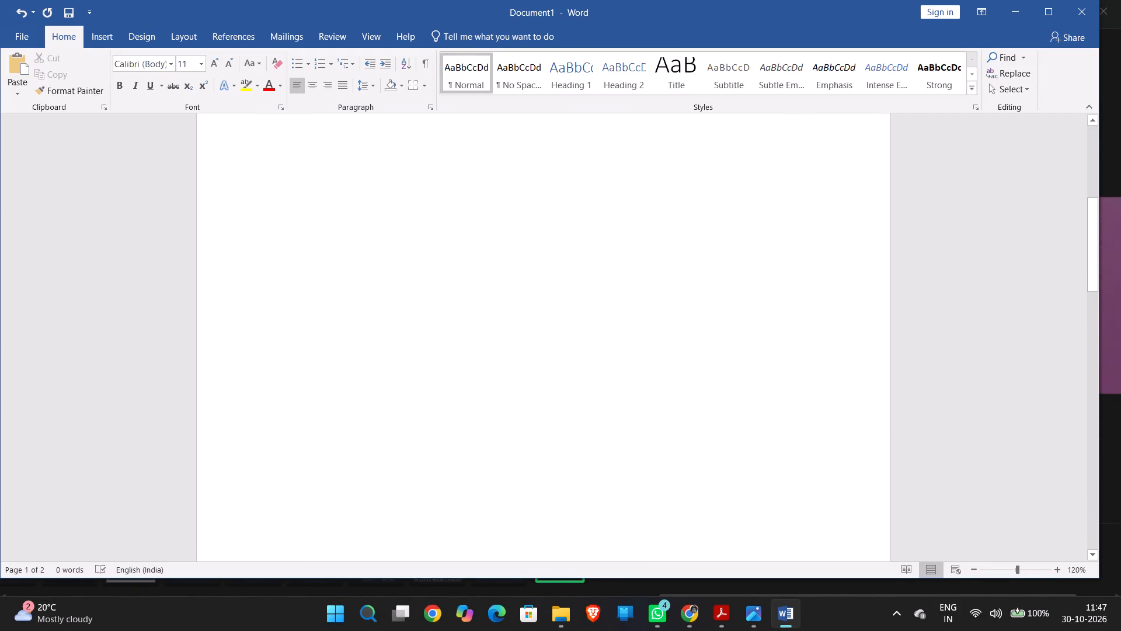
scroll(531, 224, up, 1)
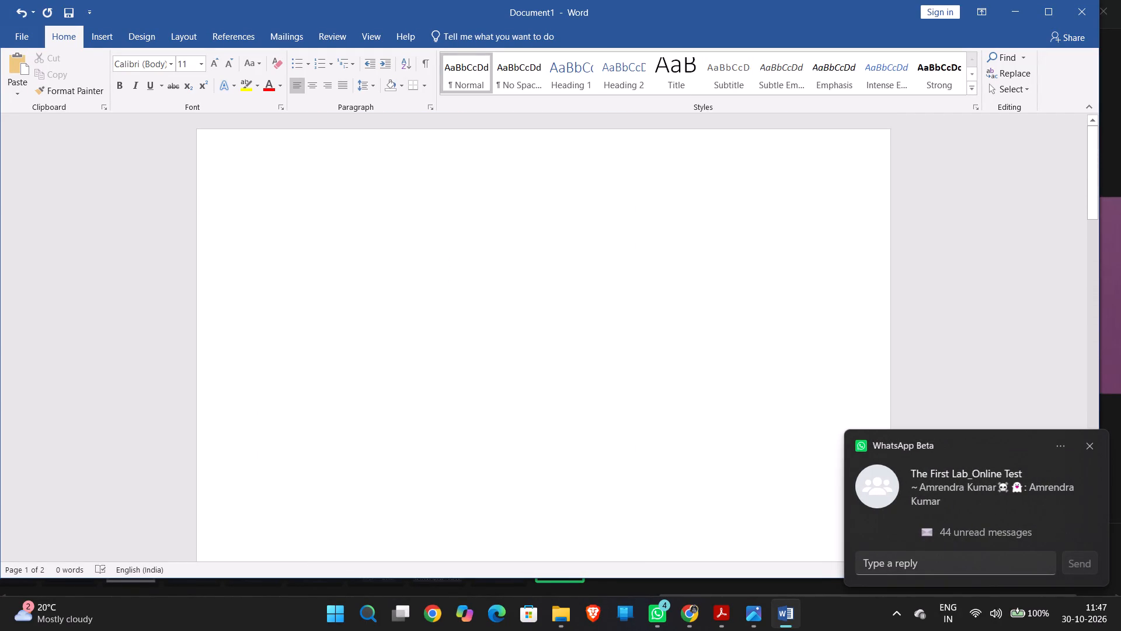
click(440, 193)
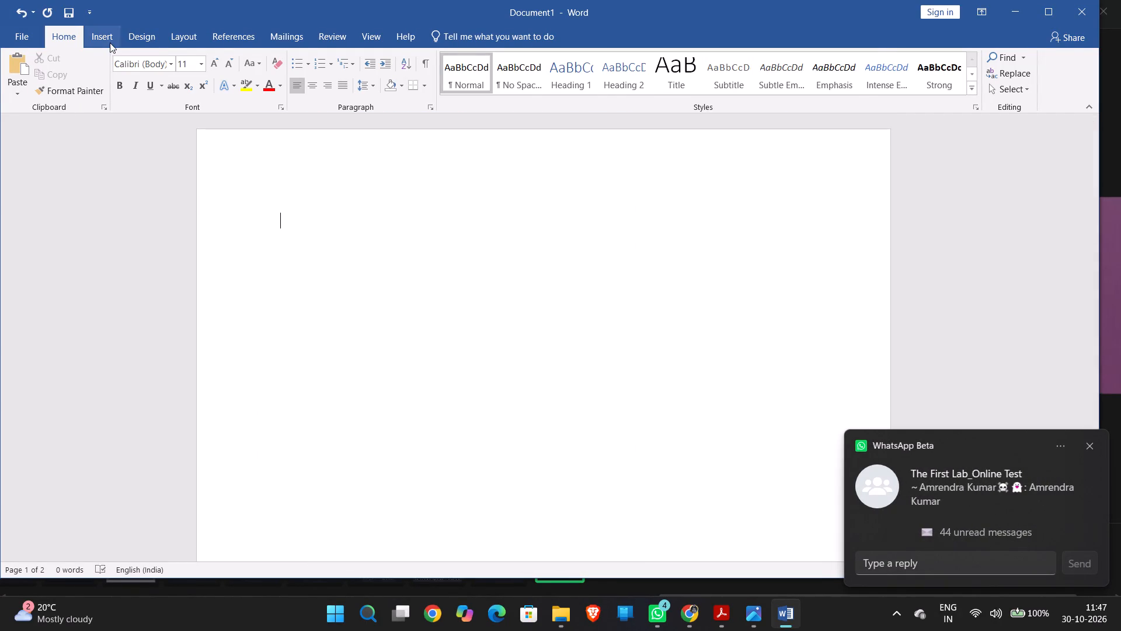
click(110, 43)
click(145, 75)
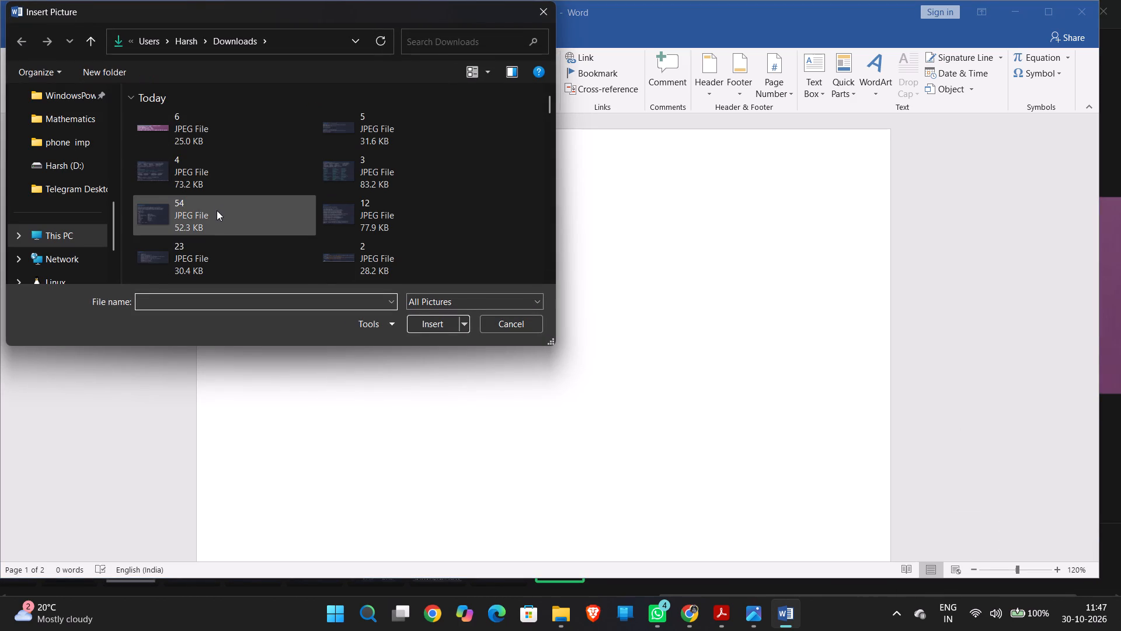
click(217, 210)
click(433, 328)
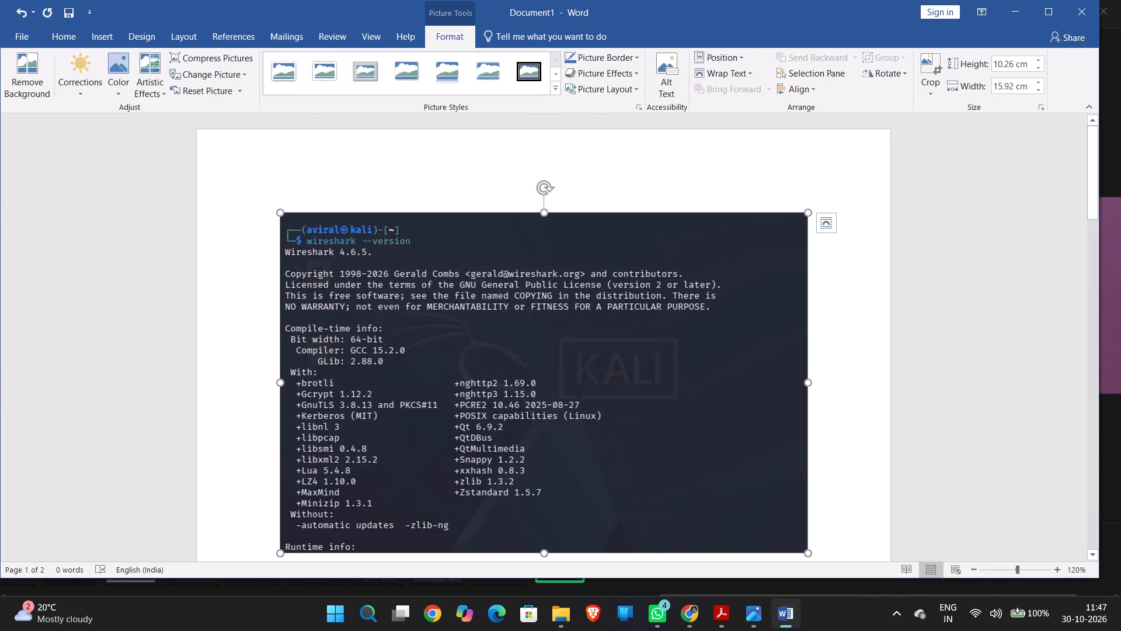
Set the wireshark --version picture's layout to In Front of Text and move it up to the first page's top edge.
click(828, 229)
click(929, 366)
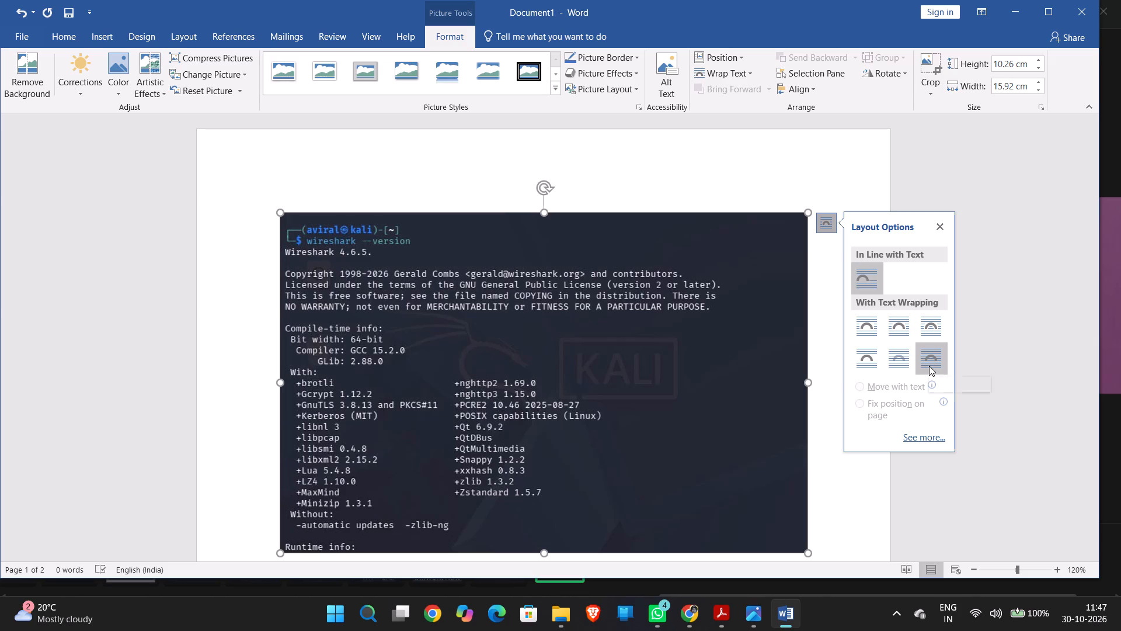
drag(625, 397, 618, 331)
drag(618, 331, 612, 319)
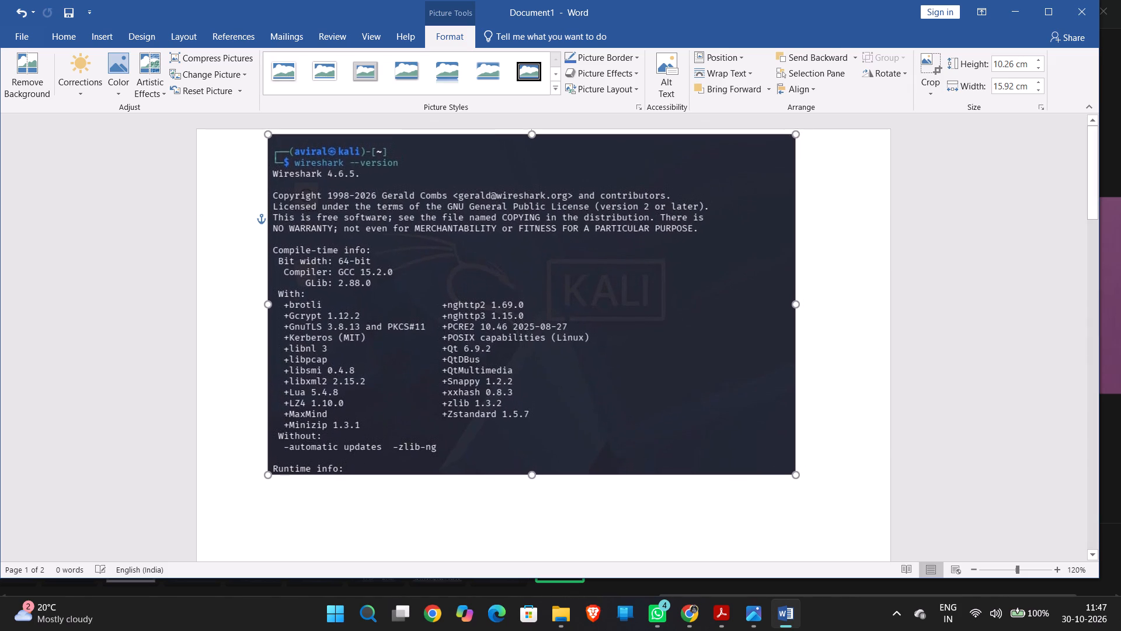
Nudge the wireshark --version picture slightly down from the top edge of the first page.
drag(612, 319, 612, 323)
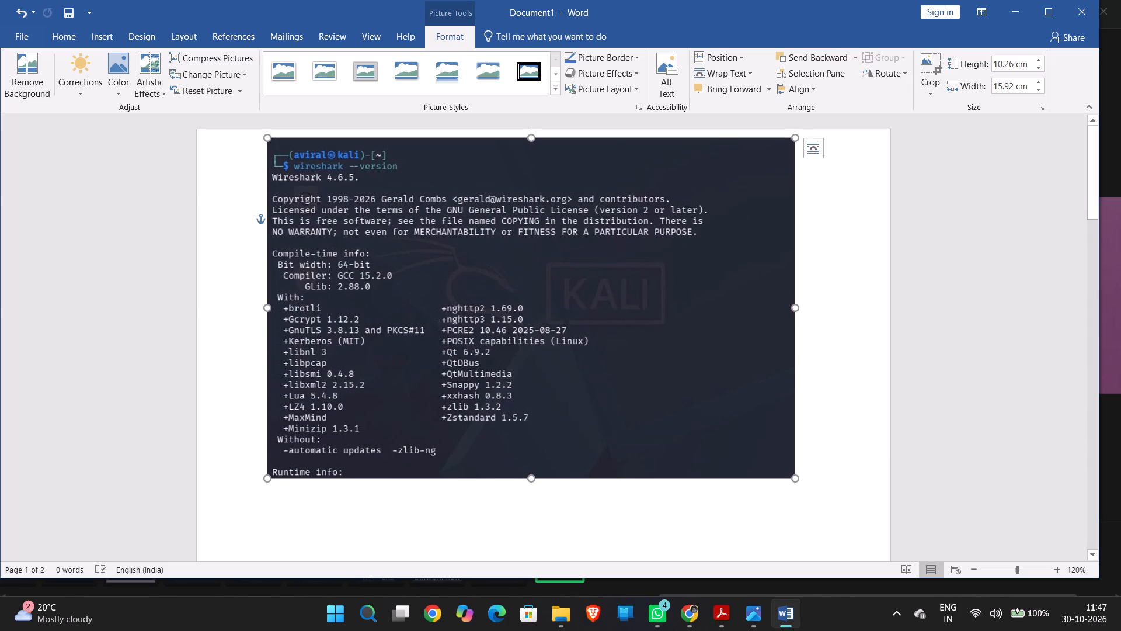
Insert picture file 12 from the Downloads folder into the document.
click(722, 523)
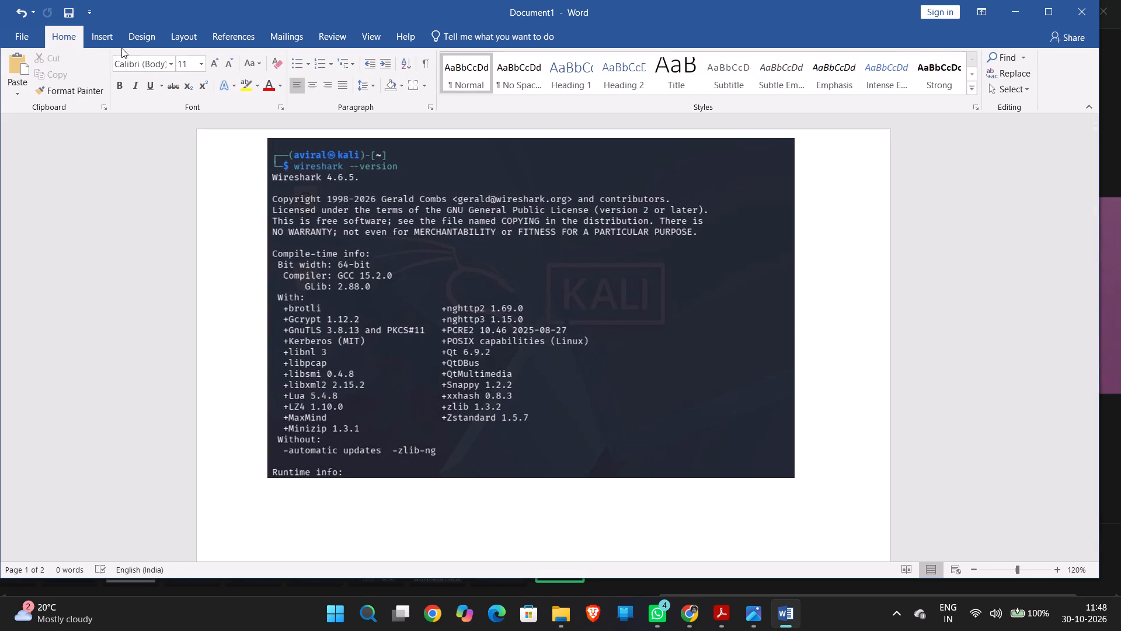
click(106, 38)
click(152, 70)
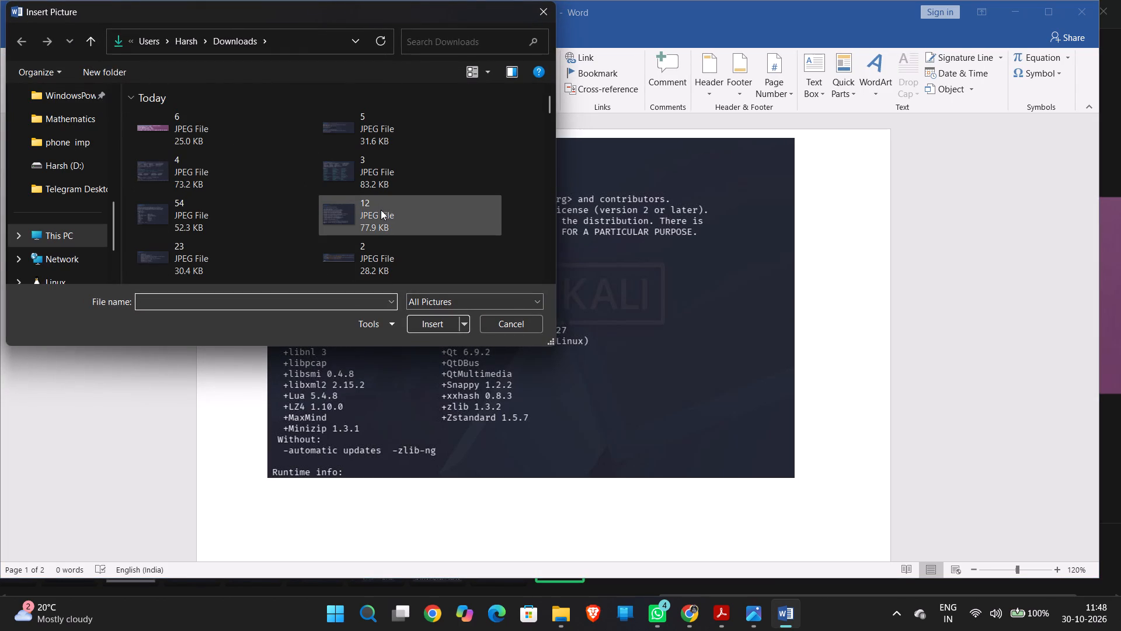
click(381, 210)
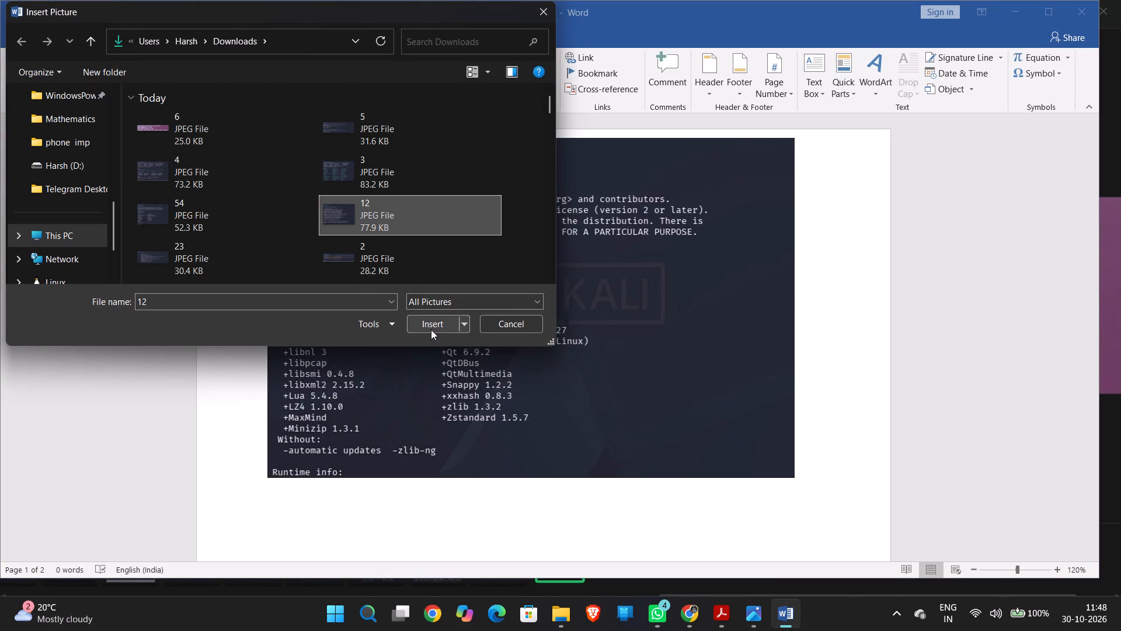
click(430, 330)
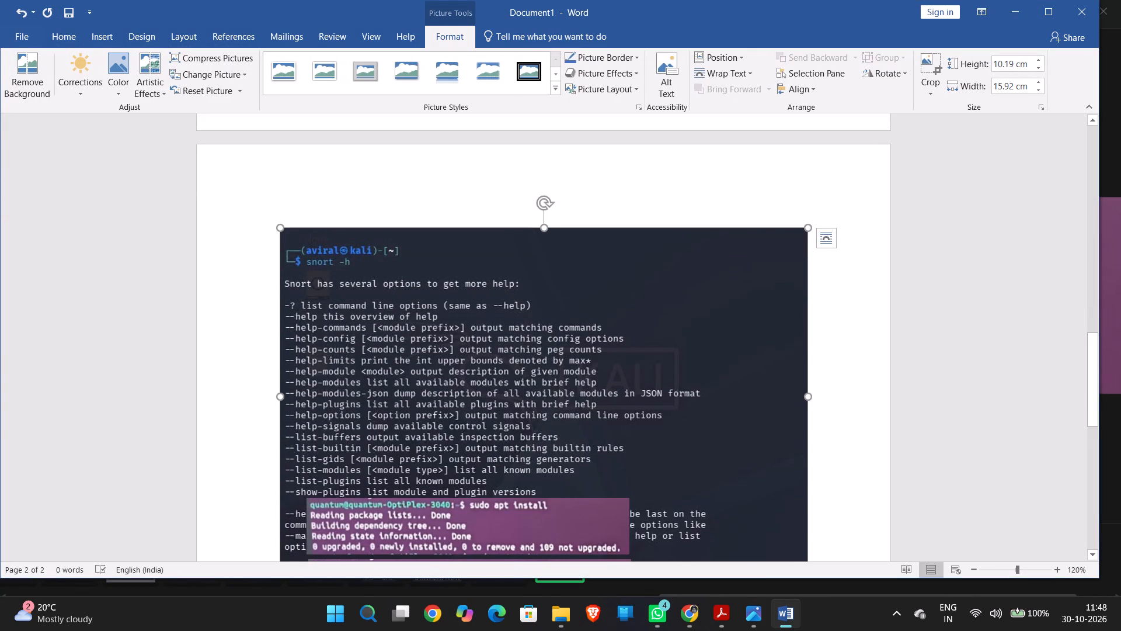
Set the snort -h picture's layout to In Front of Text and move it directly below the wireshark --version picture on the first page.
scroll(643, 349, down, 2)
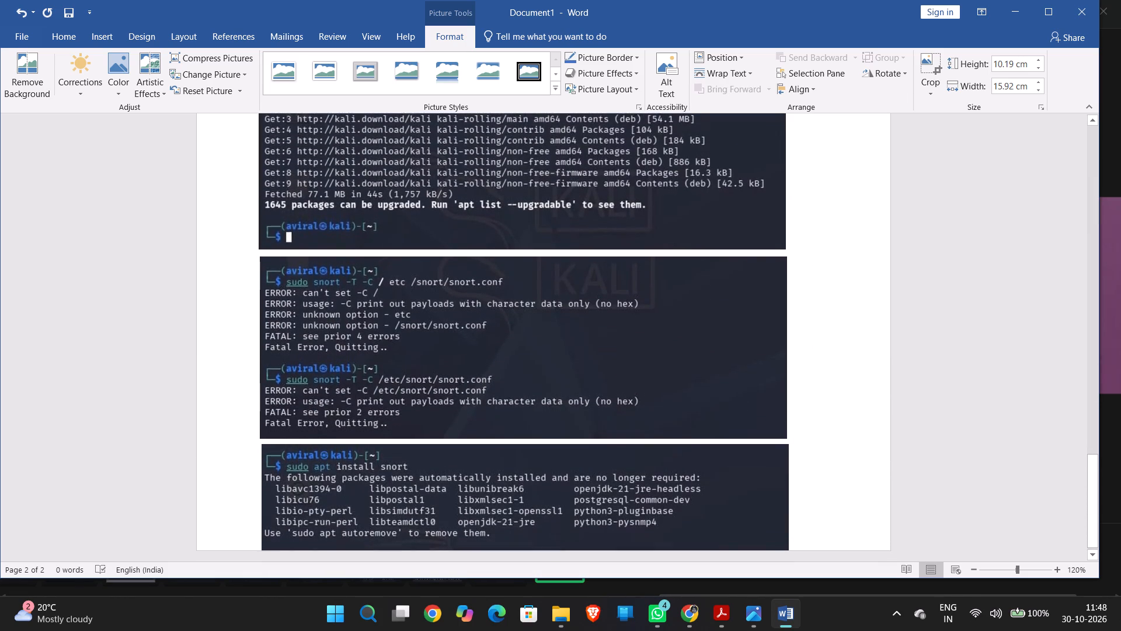
scroll(643, 349, up, 1)
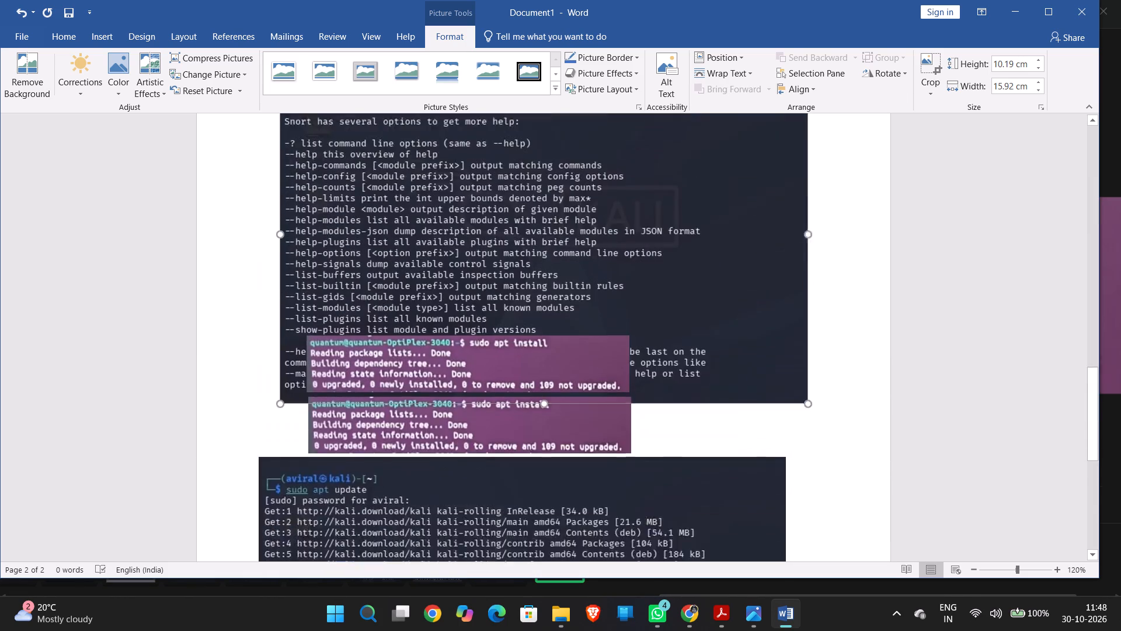
scroll(643, 349, up, 1)
click(643, 349)
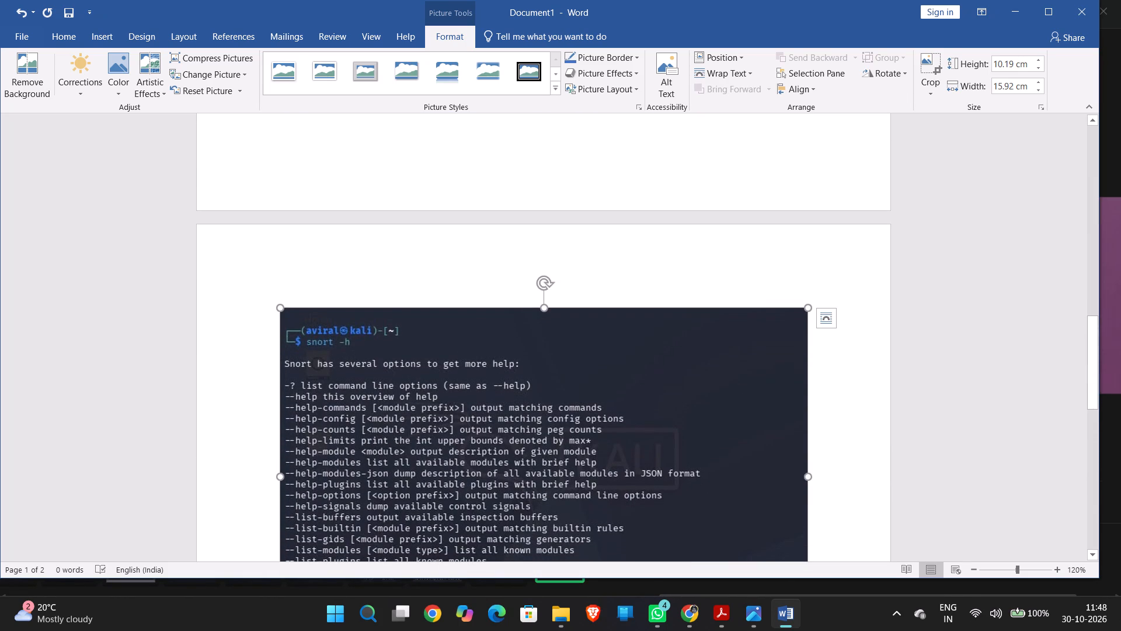
click(824, 323)
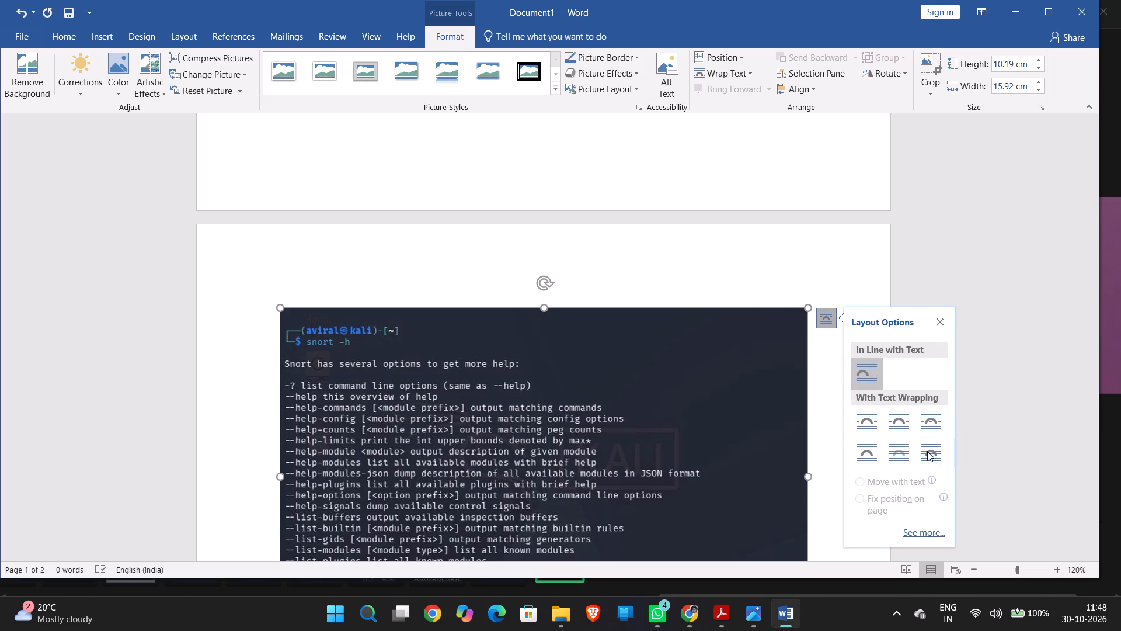
click(927, 451)
scroll(927, 451, up, 1)
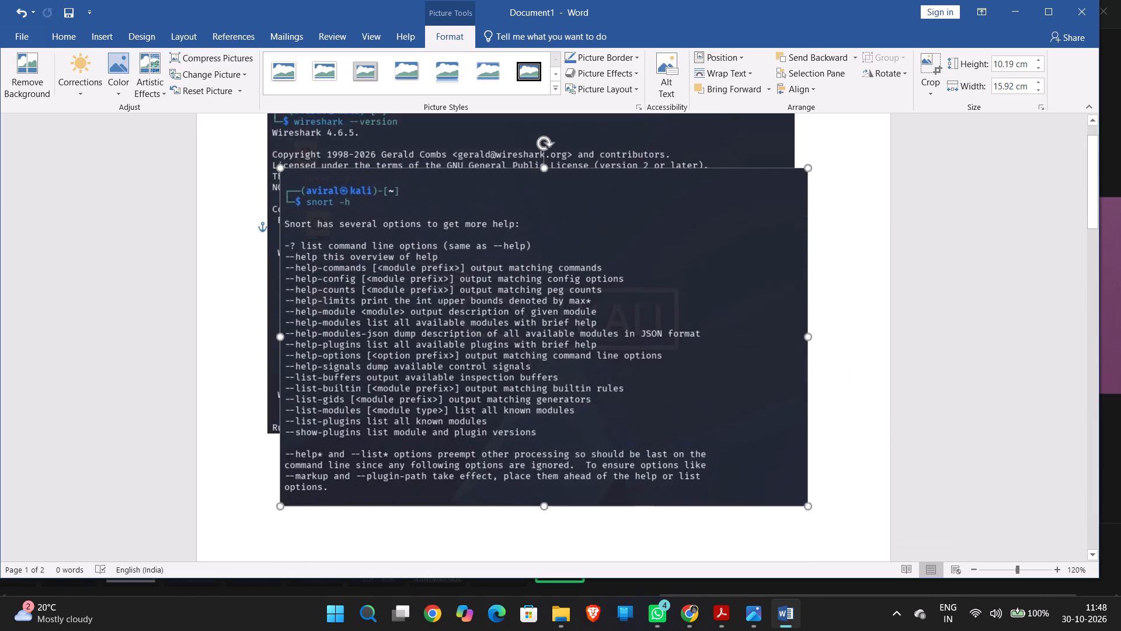
scroll(927, 451, up, 1)
drag(741, 328, 737, 400)
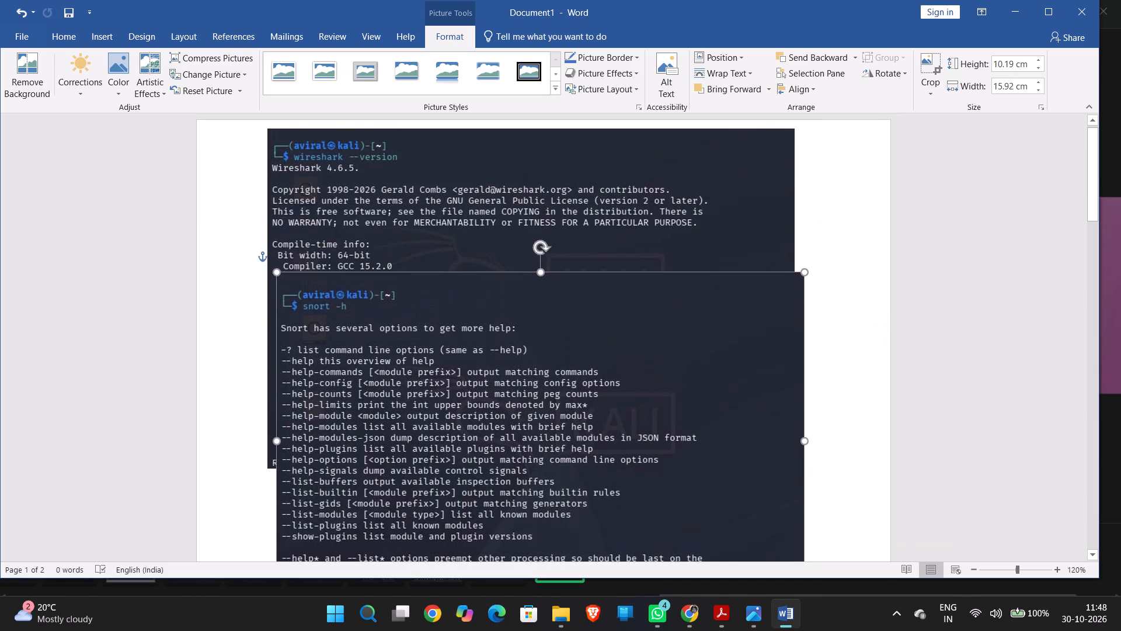
drag(737, 400, 728, 522)
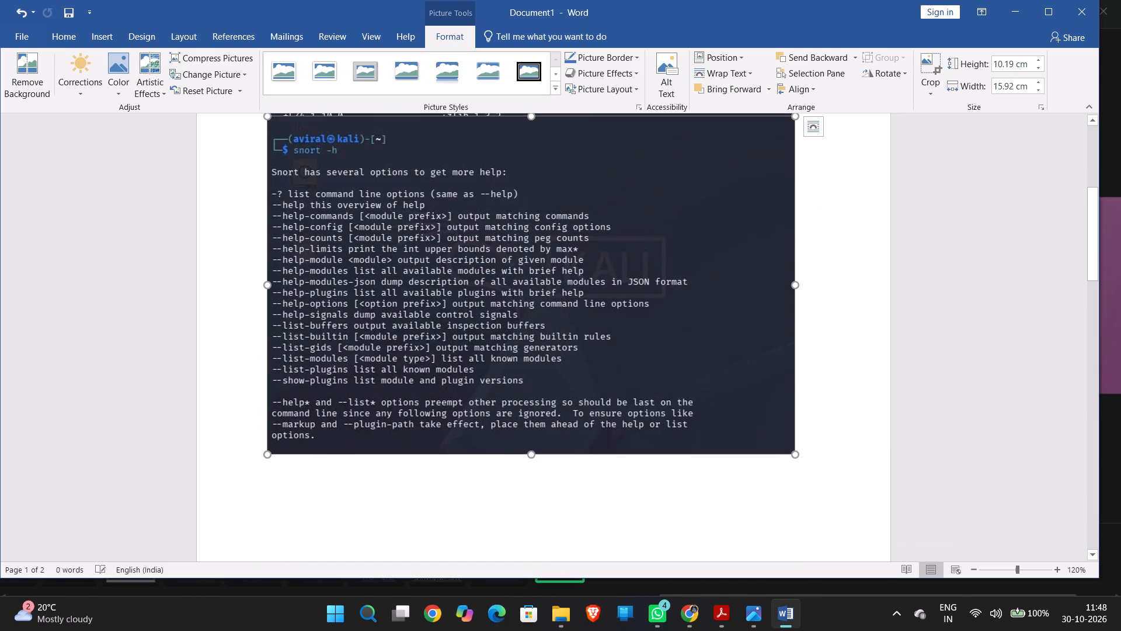
drag(718, 383, 718, 459)
Look through both pages to check how the inserted pictures are arranged.
scroll(941, 498, down, 3)
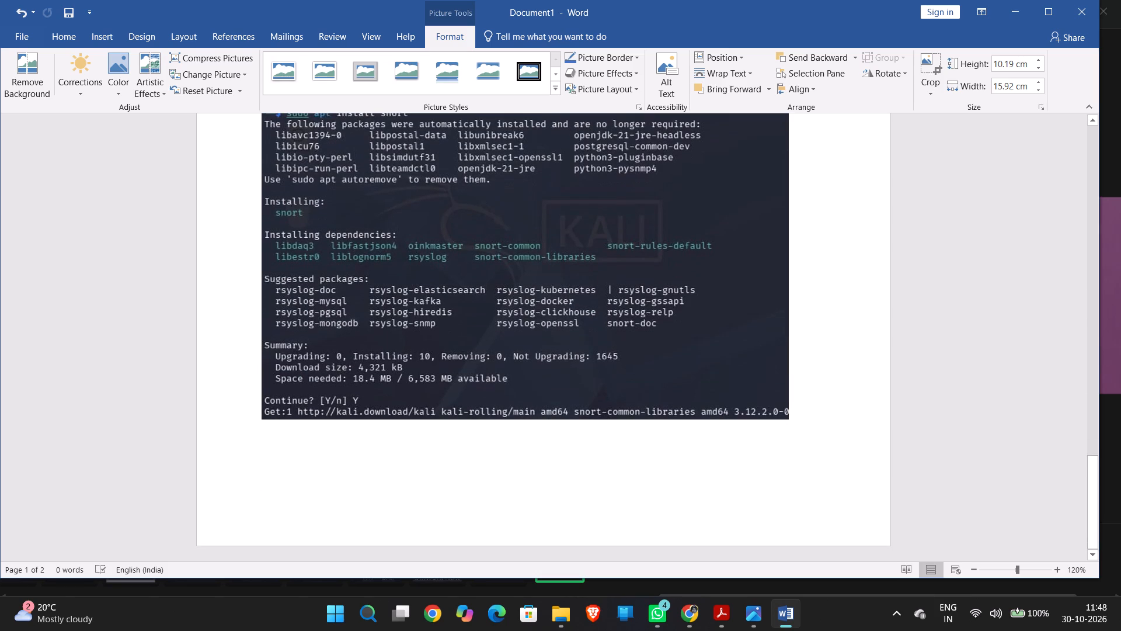
scroll(941, 498, down, 1)
scroll(941, 498, up, 2)
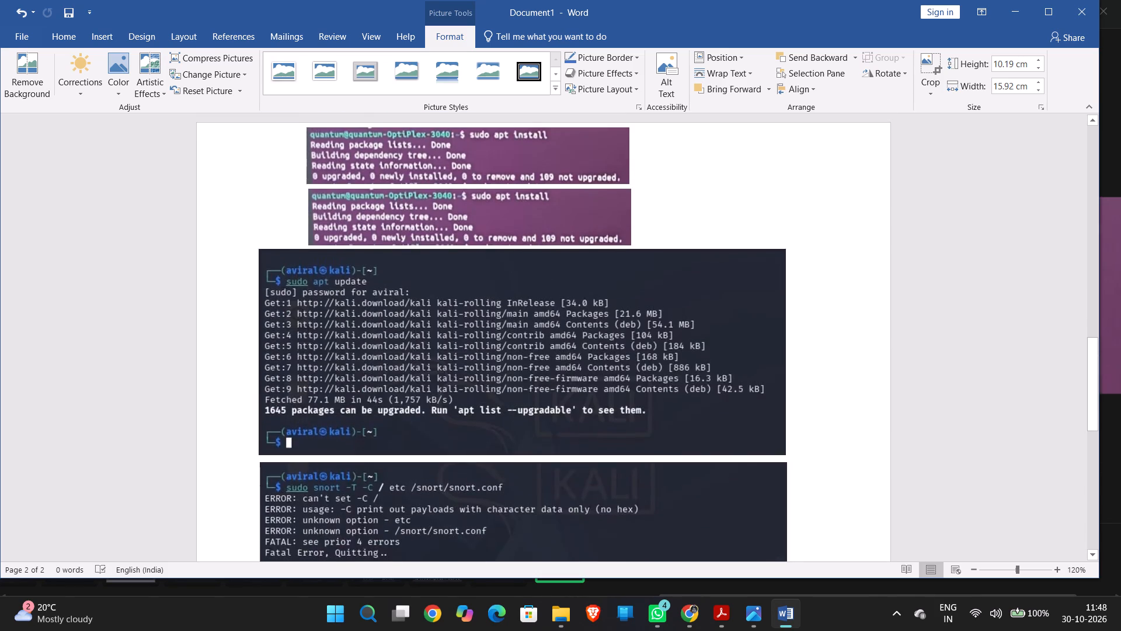
scroll(941, 498, up, 2)
scroll(941, 498, down, 1)
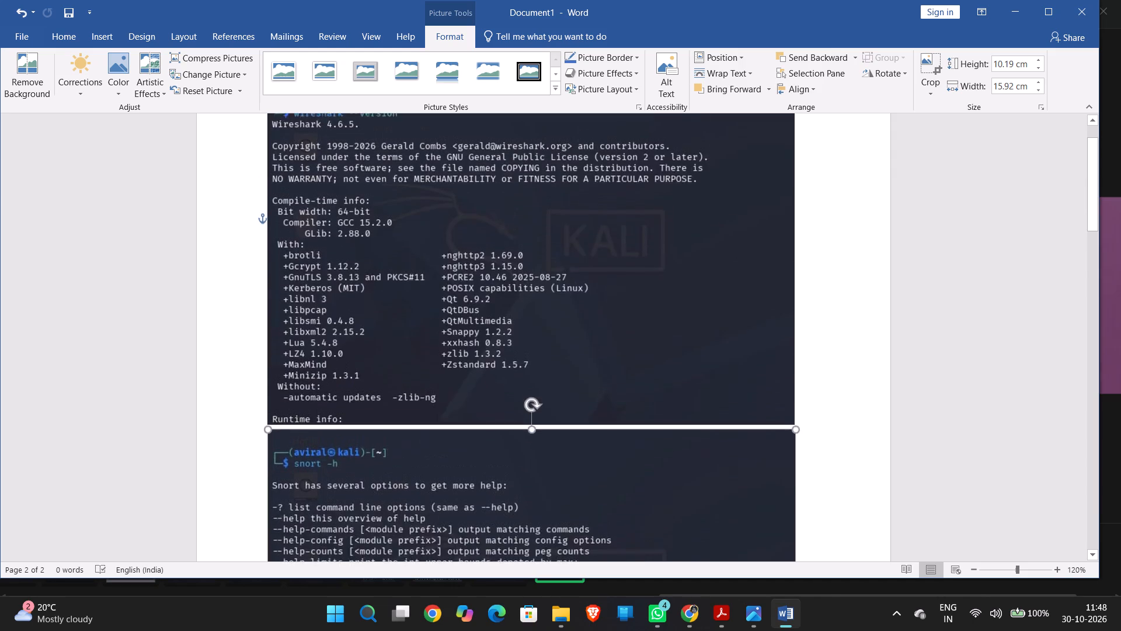
scroll(941, 498, down, 1)
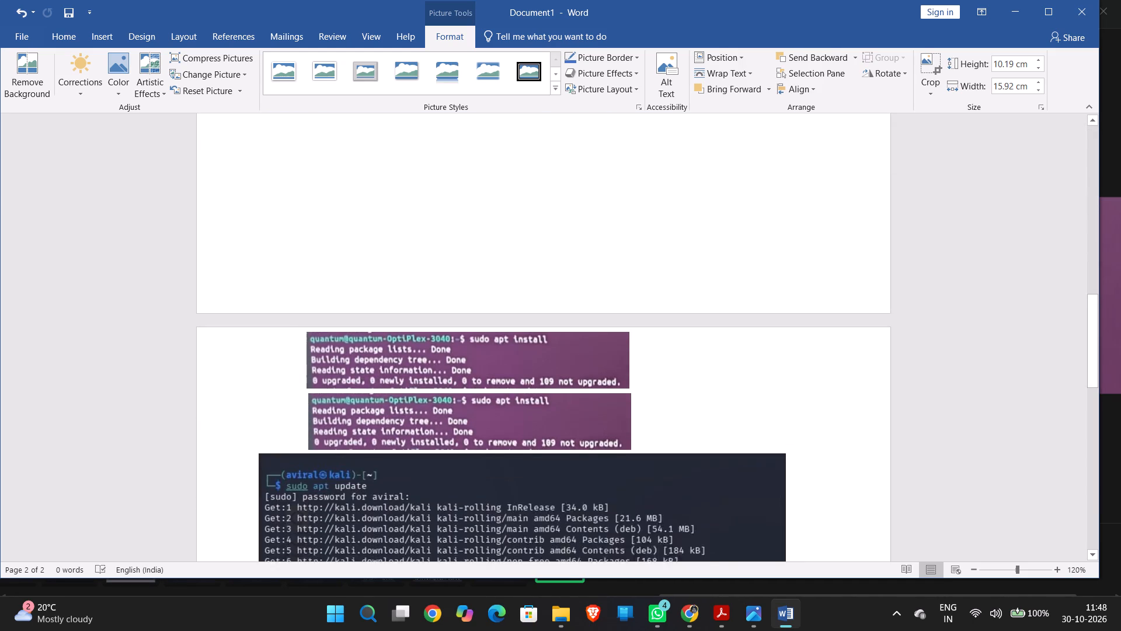
scroll(941, 498, down, 2)
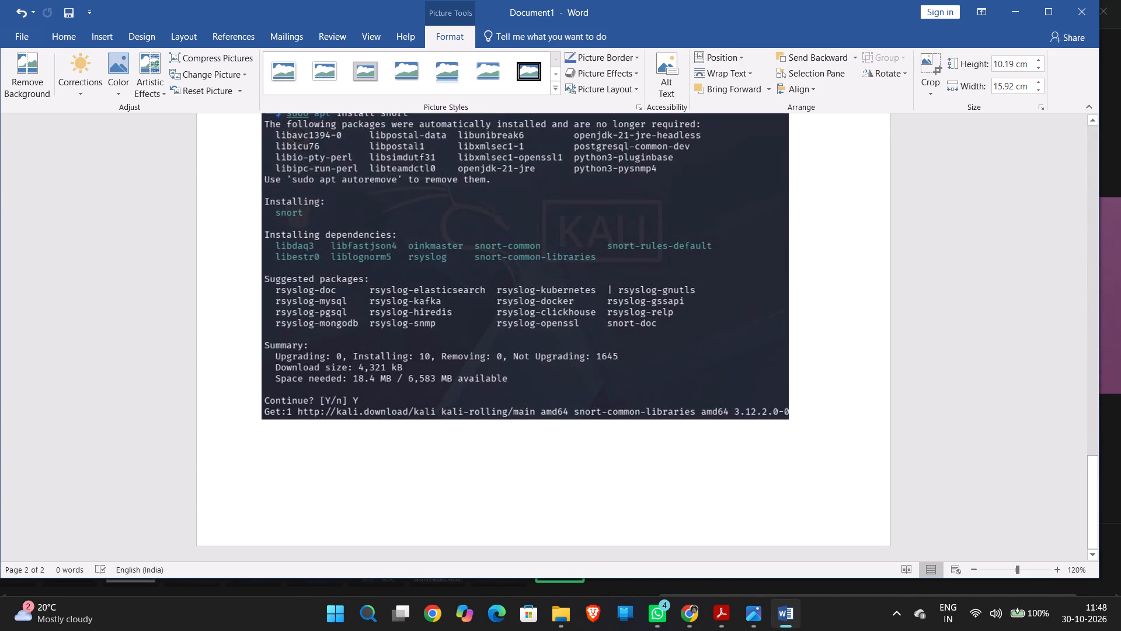
scroll(941, 498, down, 1)
Delete the sudo apt update picture from the second page.
scroll(942, 286, up, 3)
scroll(942, 286, down, 1)
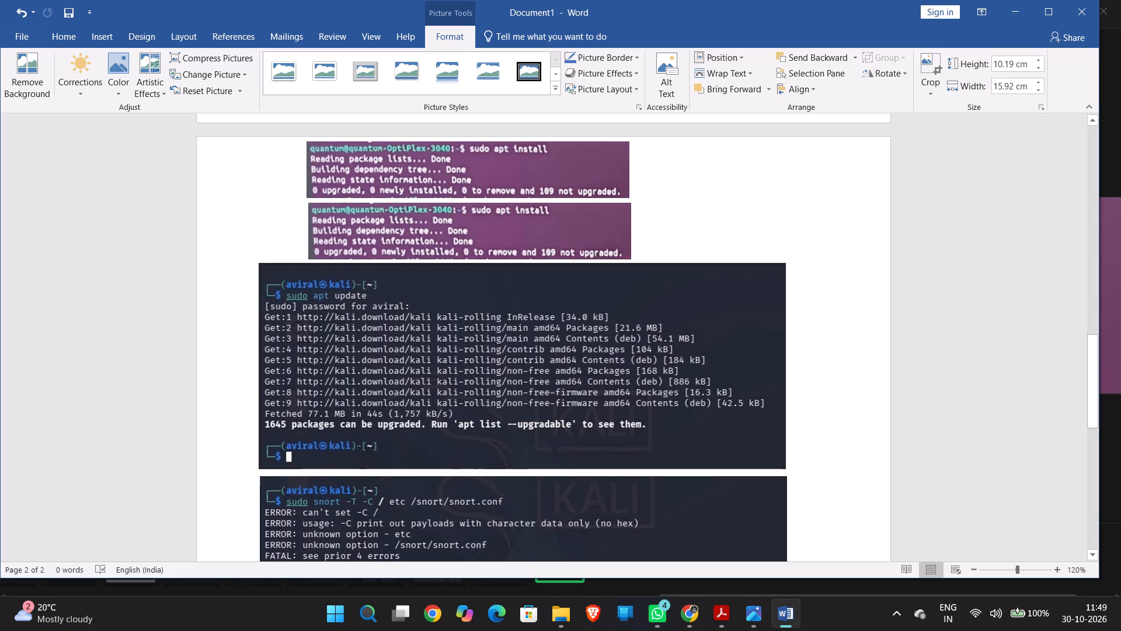
click(683, 323)
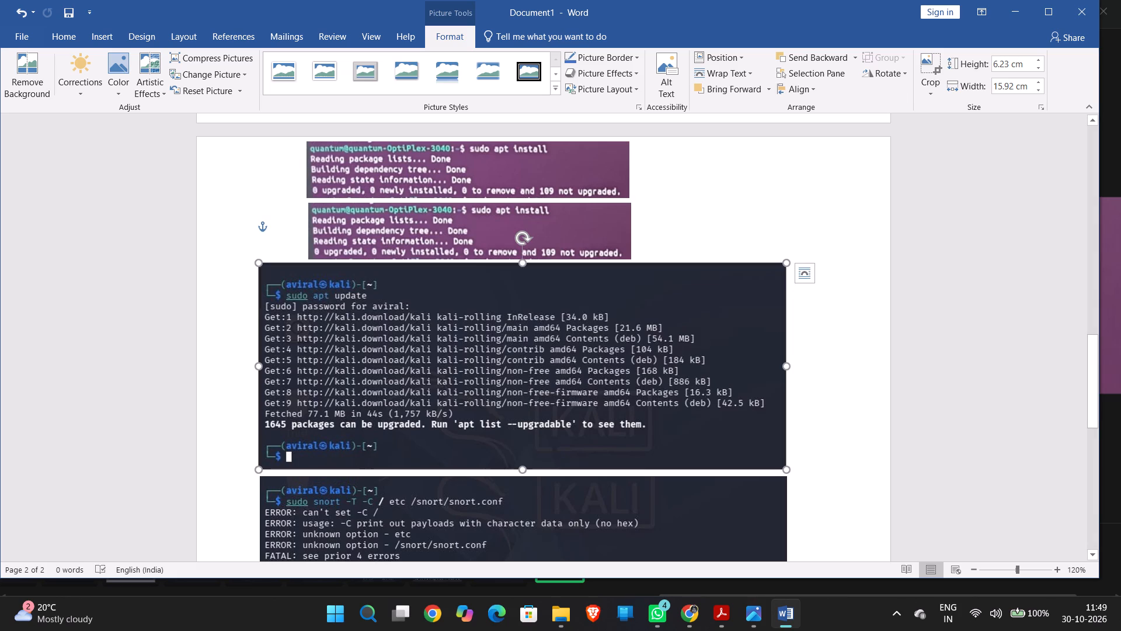
key(Delete)
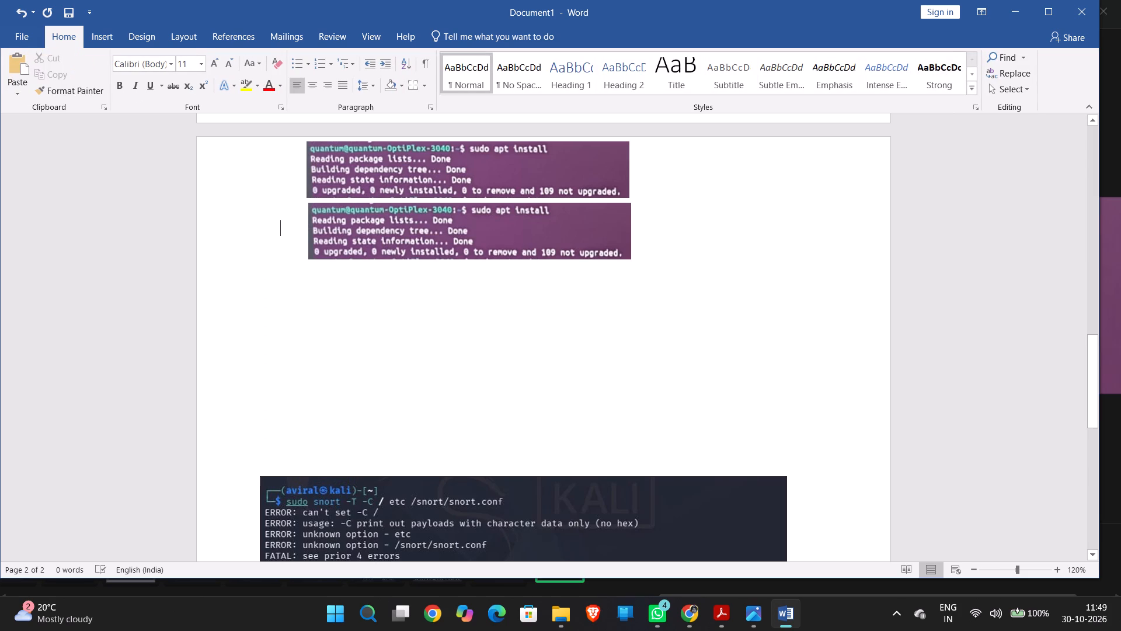
Copy the lower purple sudo apt install picture for pasting into the empty space beneath it on the second page.
click(542, 235)
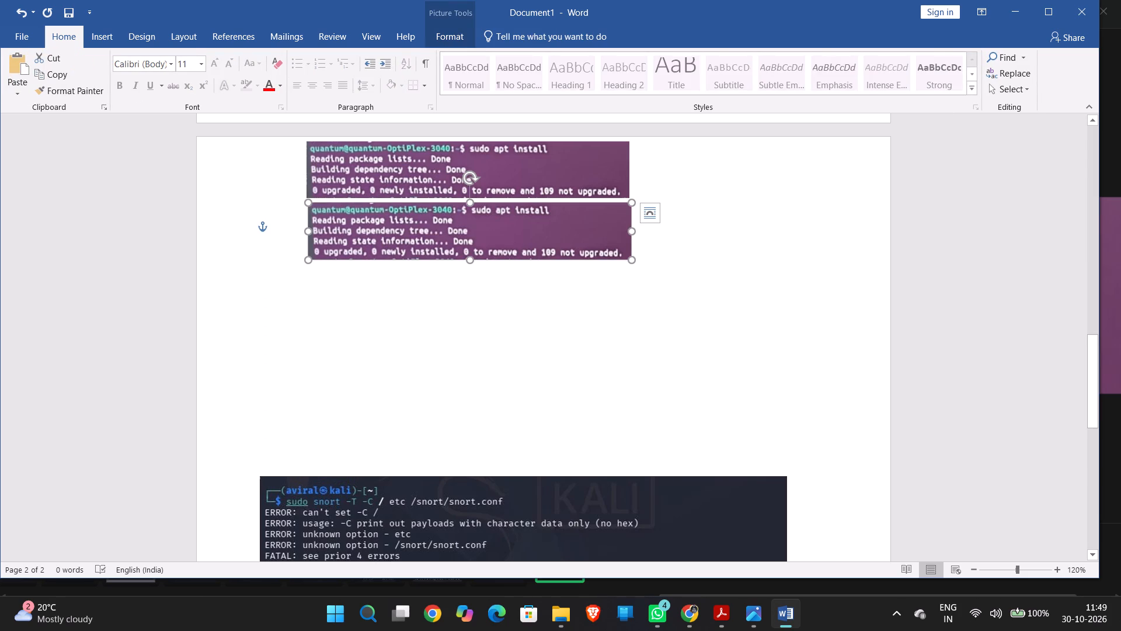
key(ctrl+c)
click(365, 315)
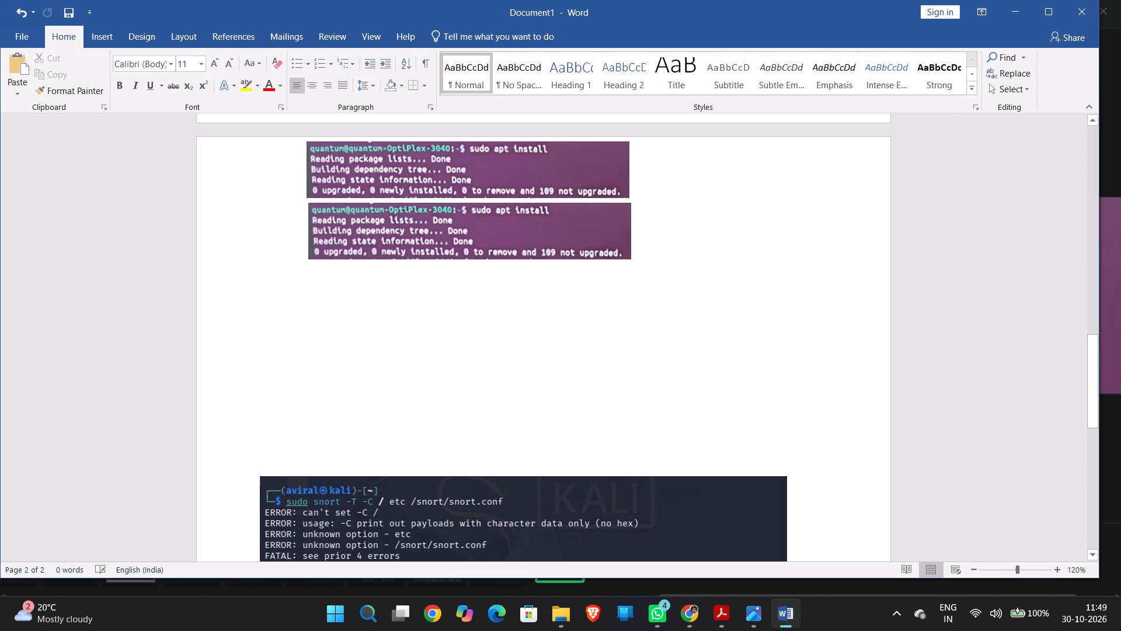
Paste the copied sudo apt install picture and place it directly below the other two purple pictures on the second page.
key(ctrl+v)
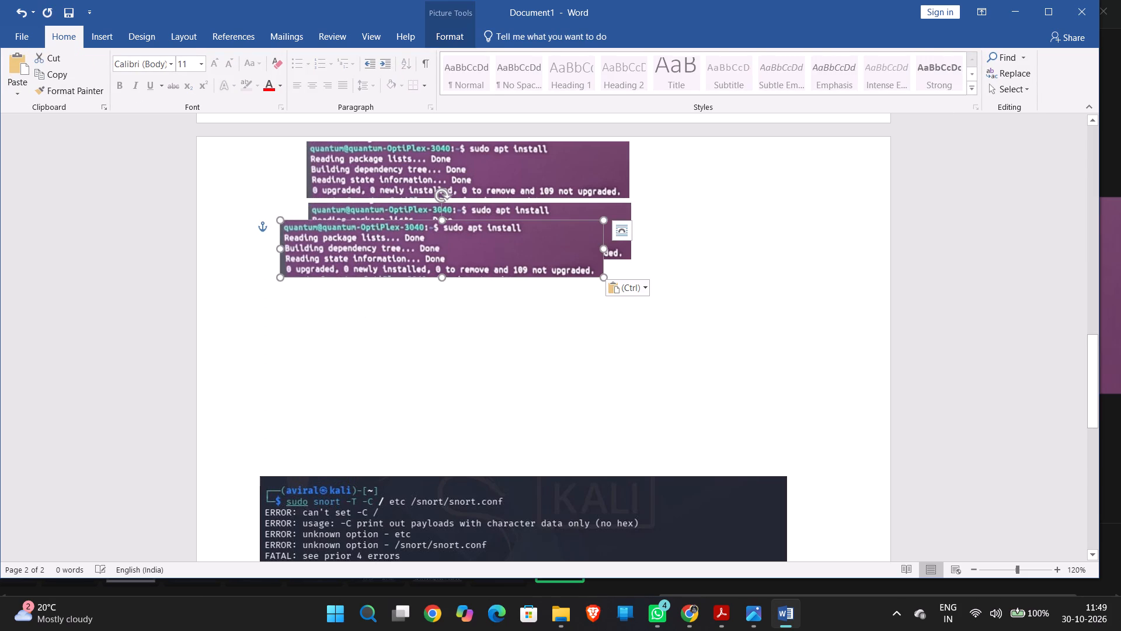
drag(502, 238, 531, 289)
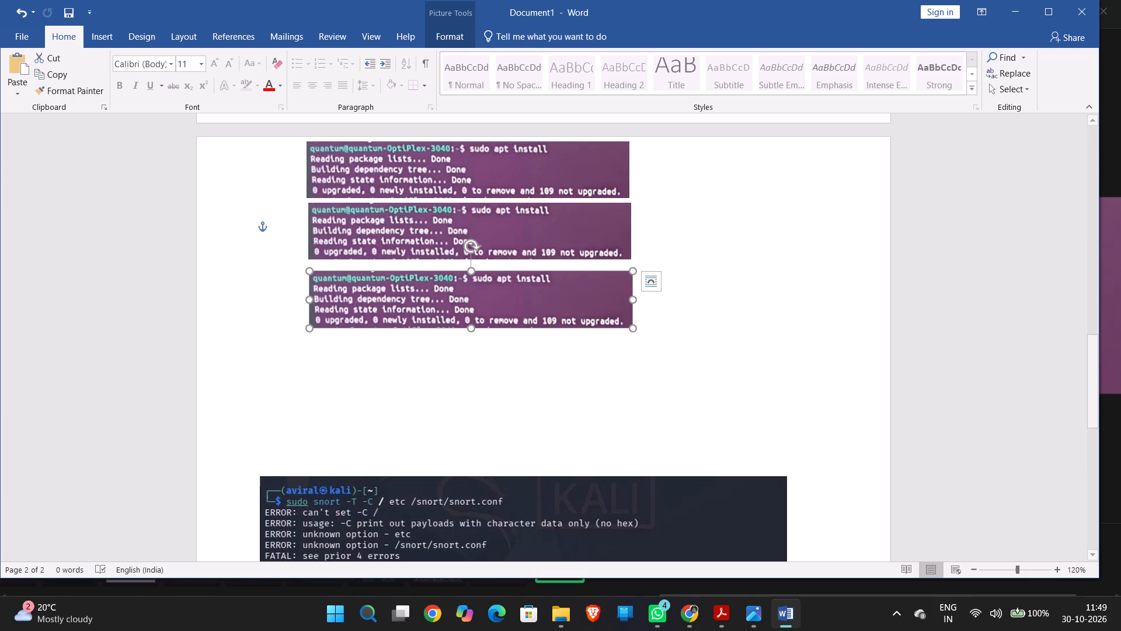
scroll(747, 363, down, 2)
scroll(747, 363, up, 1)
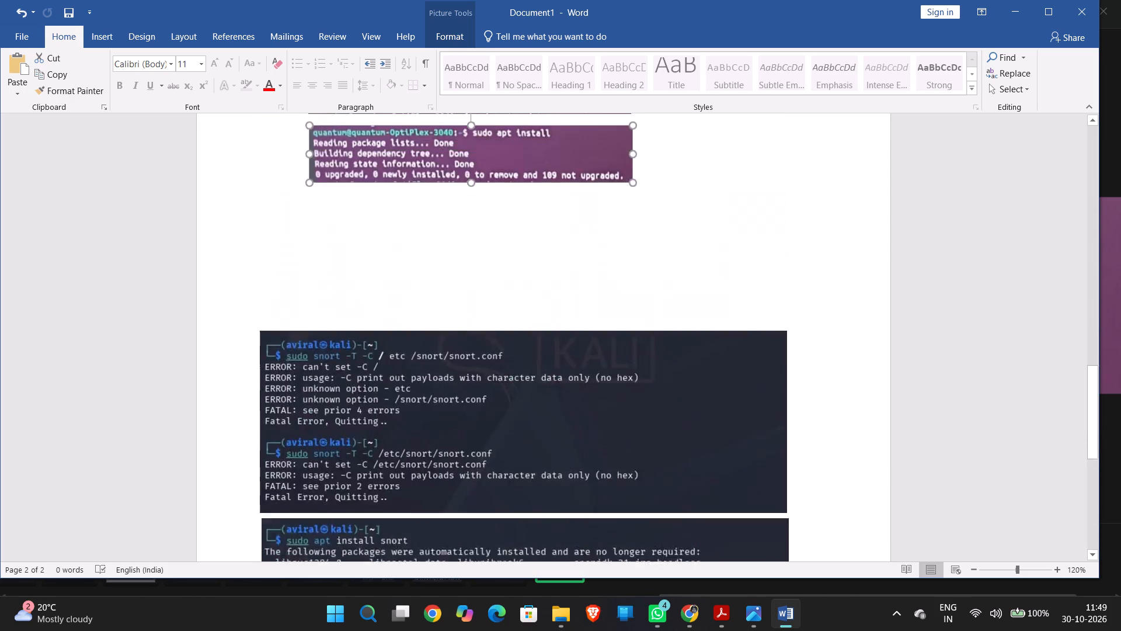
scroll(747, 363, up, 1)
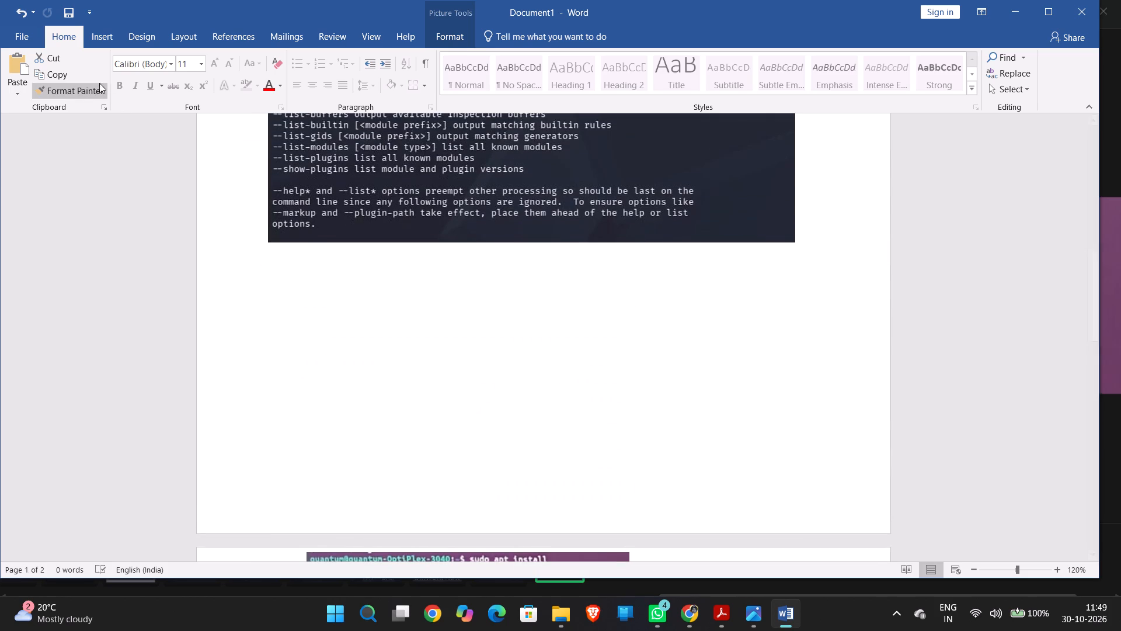
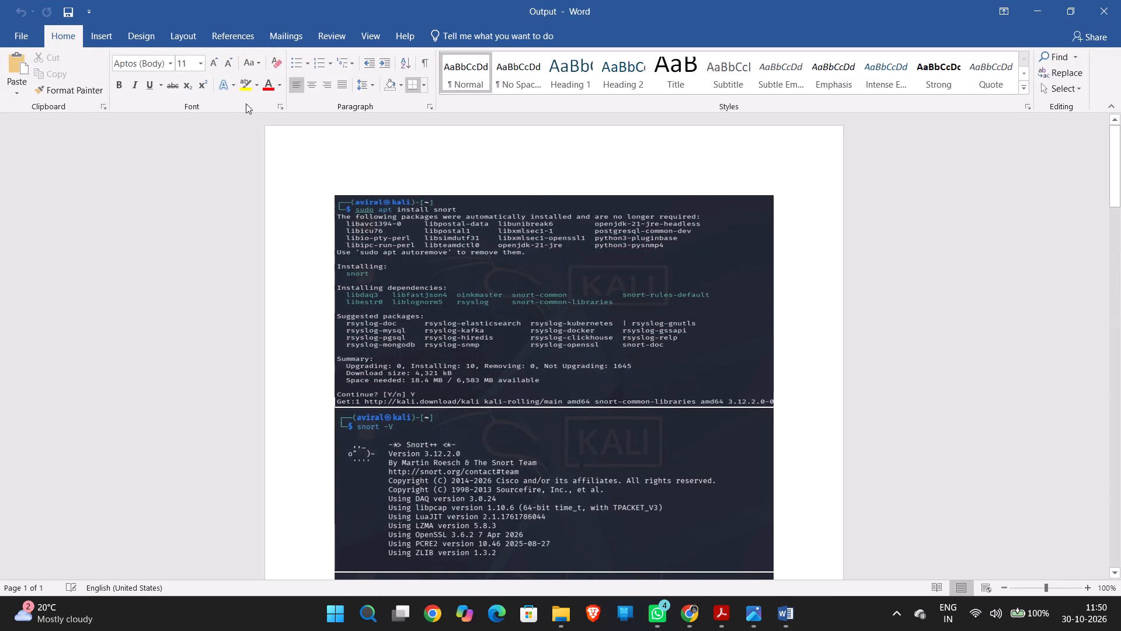
Insert picture 6 from the Downloads folder at the start of the first page, above the sudo apt install snort picture.
click(98, 33)
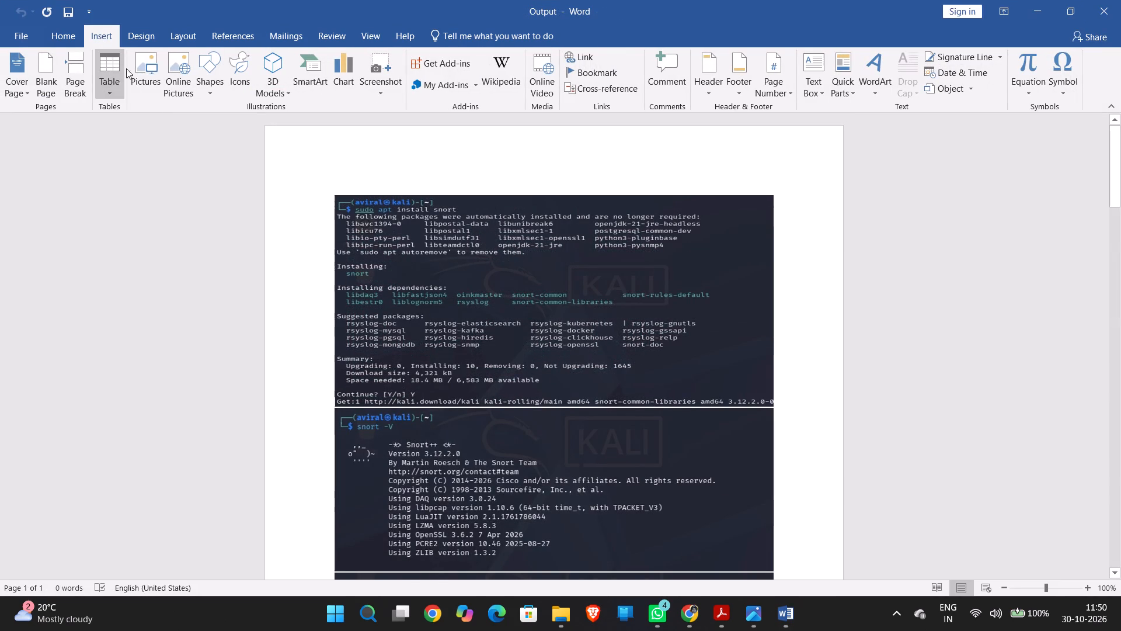
click(144, 65)
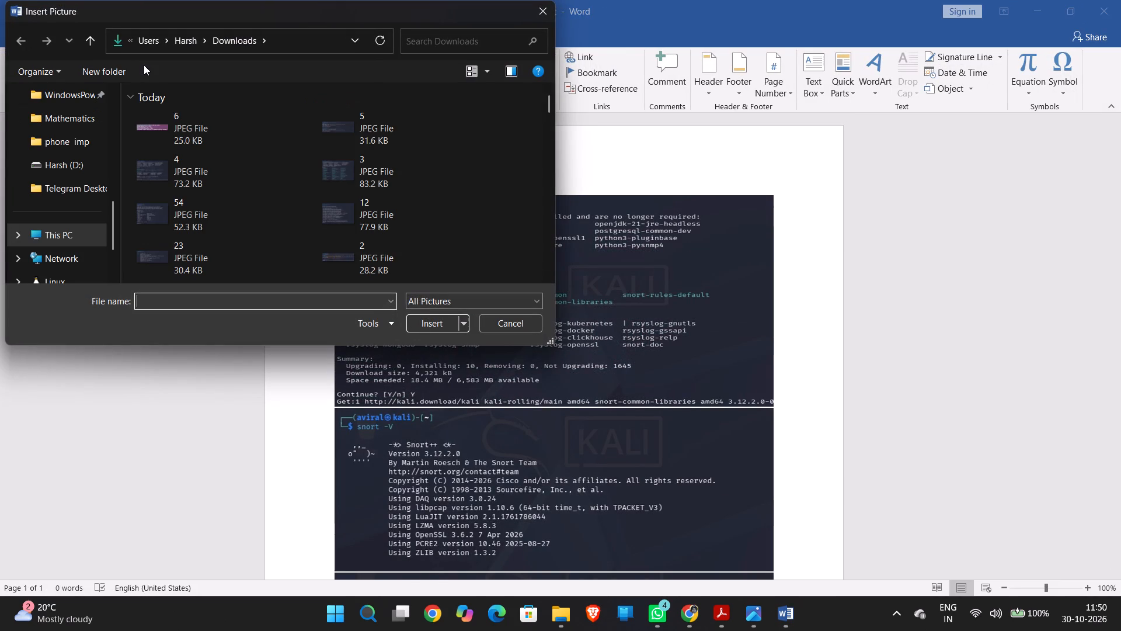
click(187, 138)
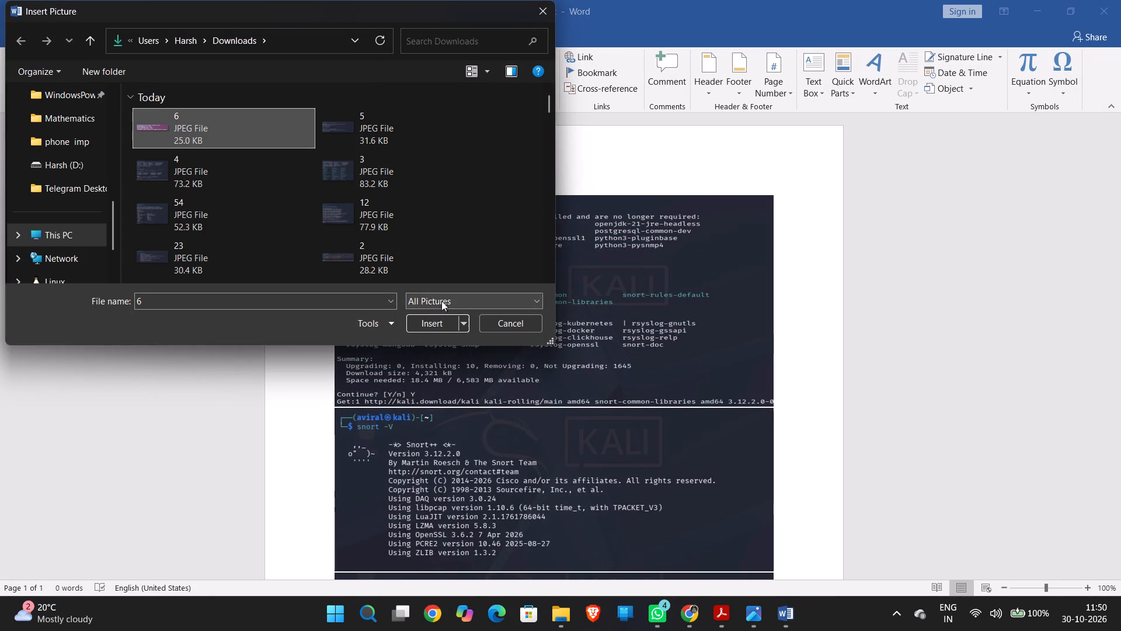
click(434, 327)
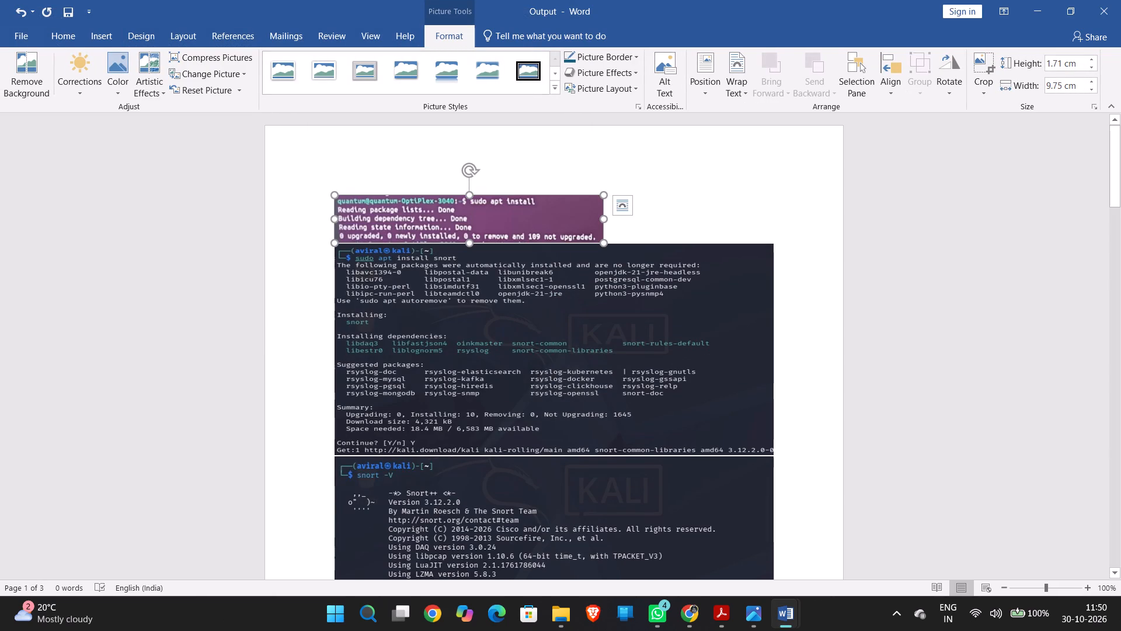
Set the purple sudo apt install picture's layout to In Front of Text and move it above the sudo apt install snort picture on page one.
drag(504, 221, 522, 209)
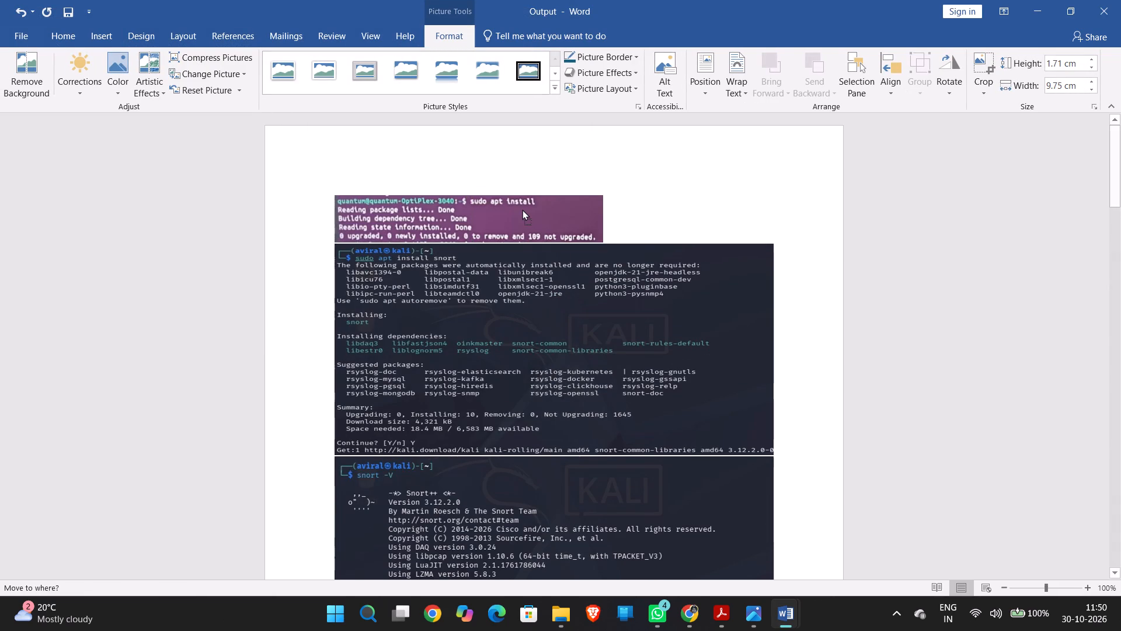
drag(522, 209, 527, 205)
click(617, 205)
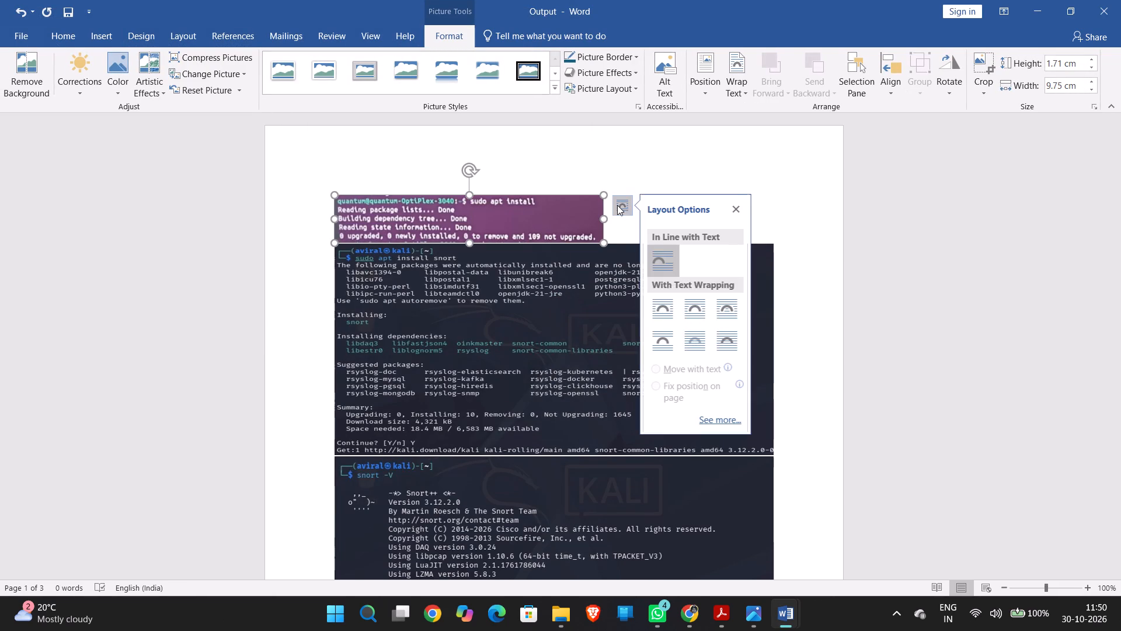
click(729, 349)
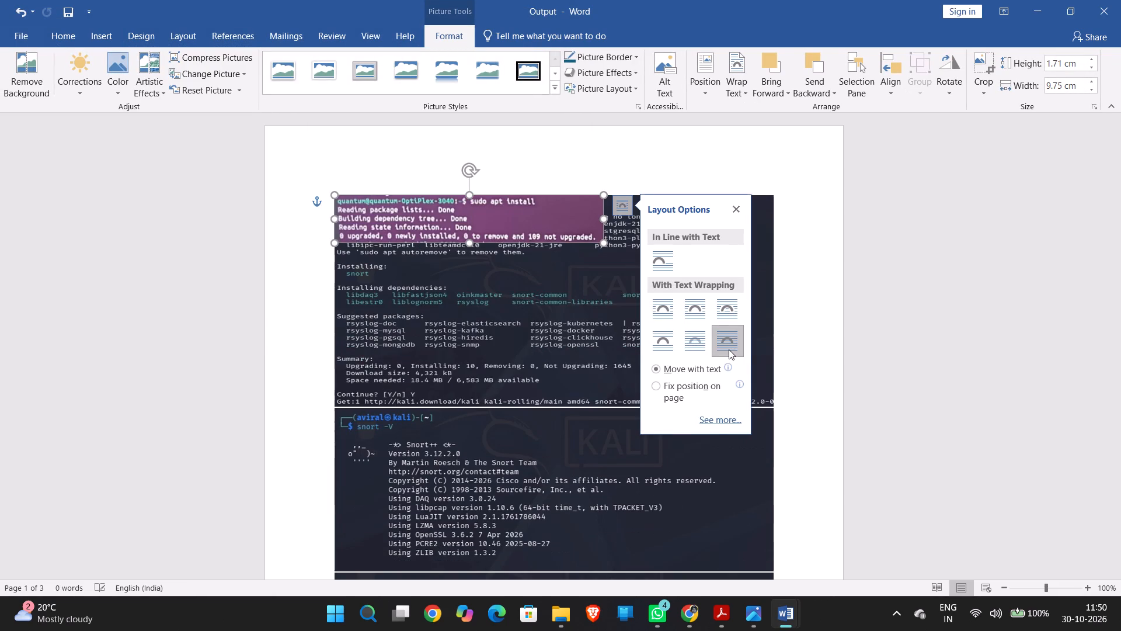
drag(517, 217, 520, 197)
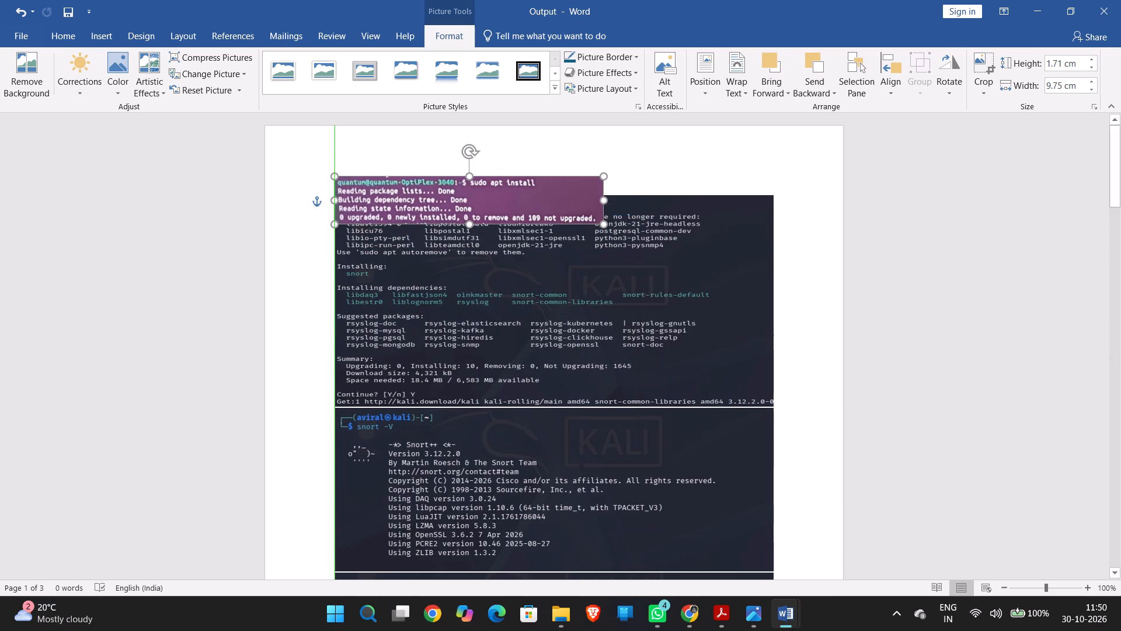
drag(520, 197, 521, 160)
Copy the purple sudo apt install picture and place the copy in the empty space below the sudo snort -T picture on page one.
scroll(808, 294, down, 1)
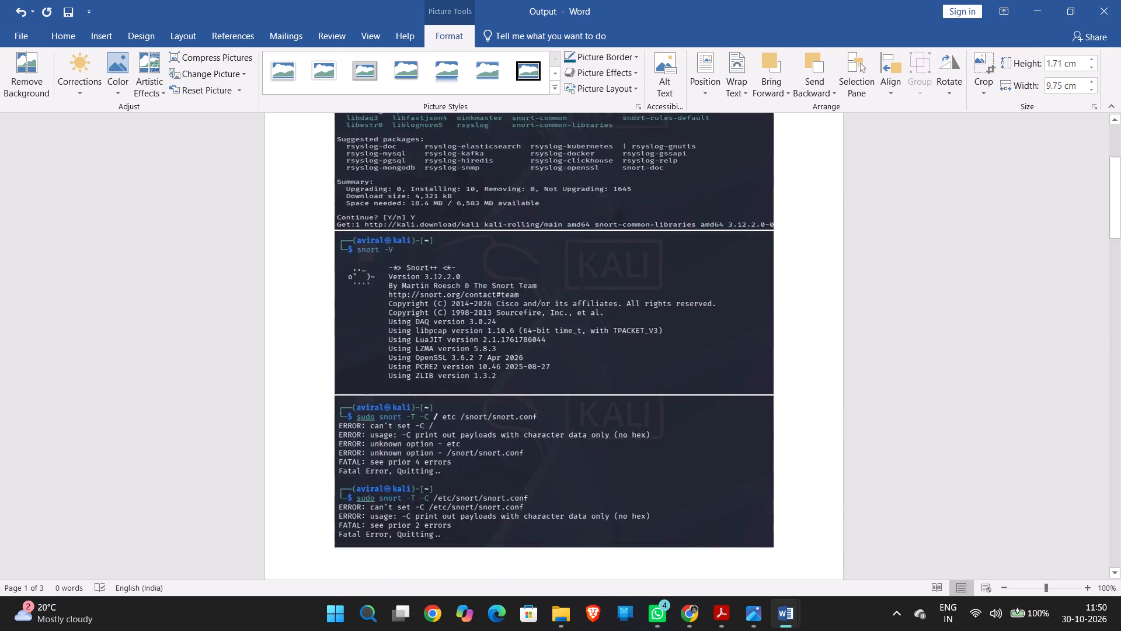
scroll(808, 294, down, 3)
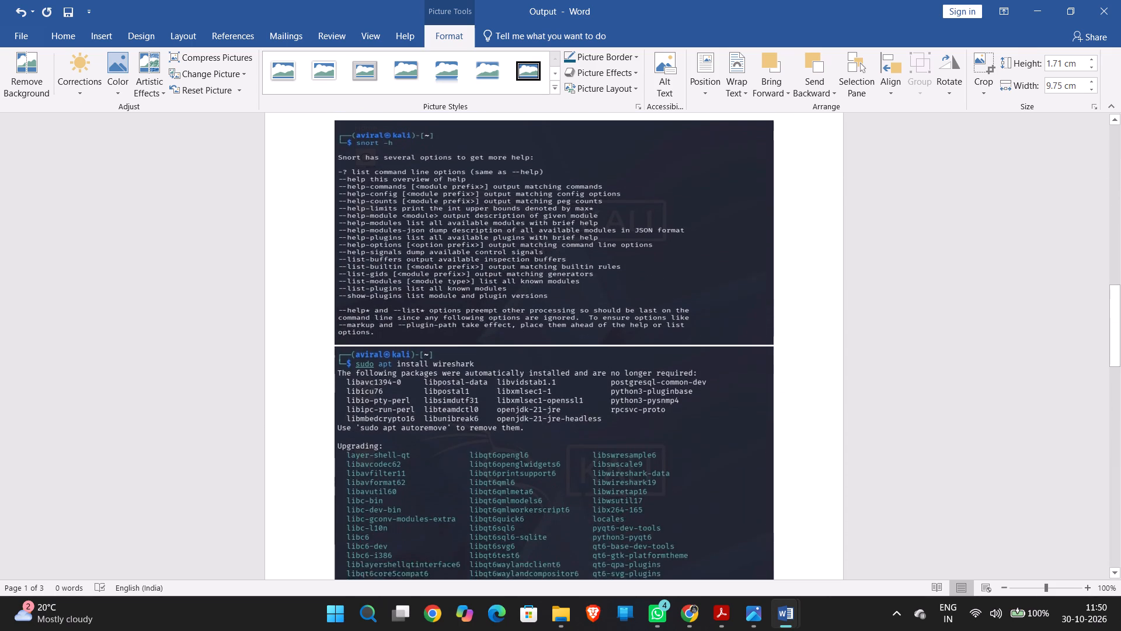
scroll(808, 294, up, 2)
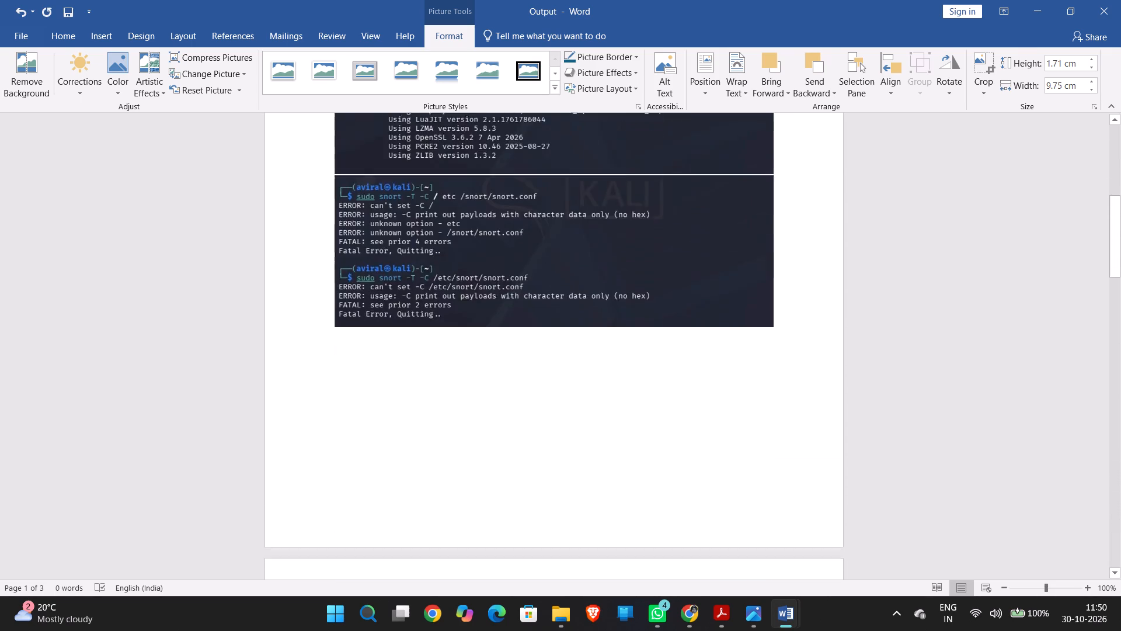
scroll(808, 294, up, 1)
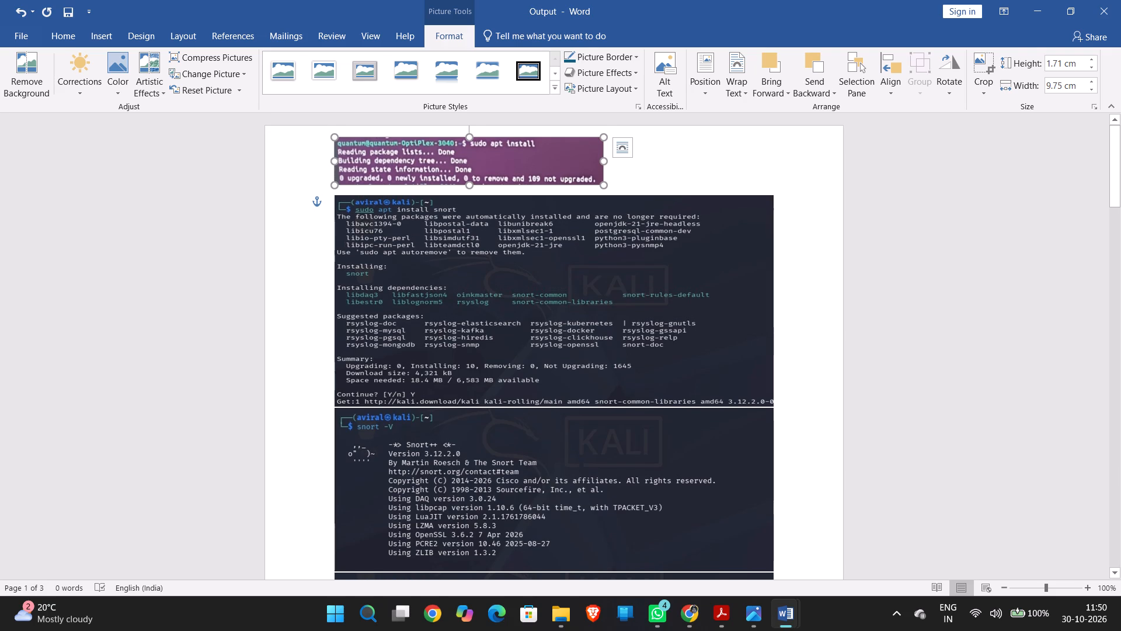
click(524, 161)
key(ctrl+c)
scroll(582, 322, down, 1)
scroll(590, 395, up, 2)
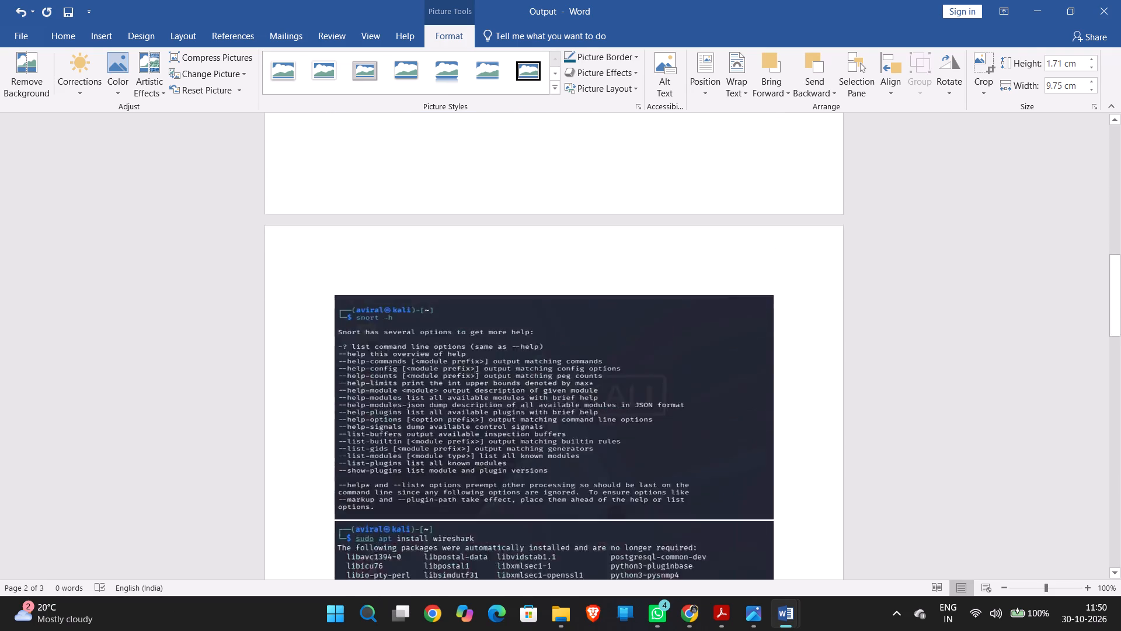
scroll(590, 395, up, 1)
click(384, 434)
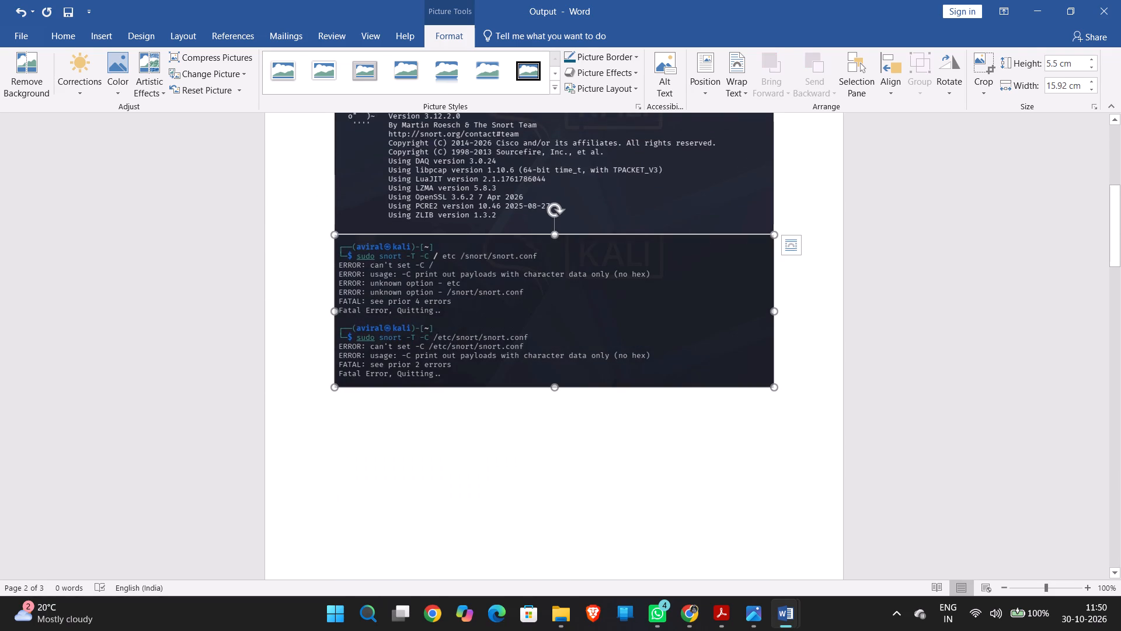
click(384, 434)
key(ctrl+v)
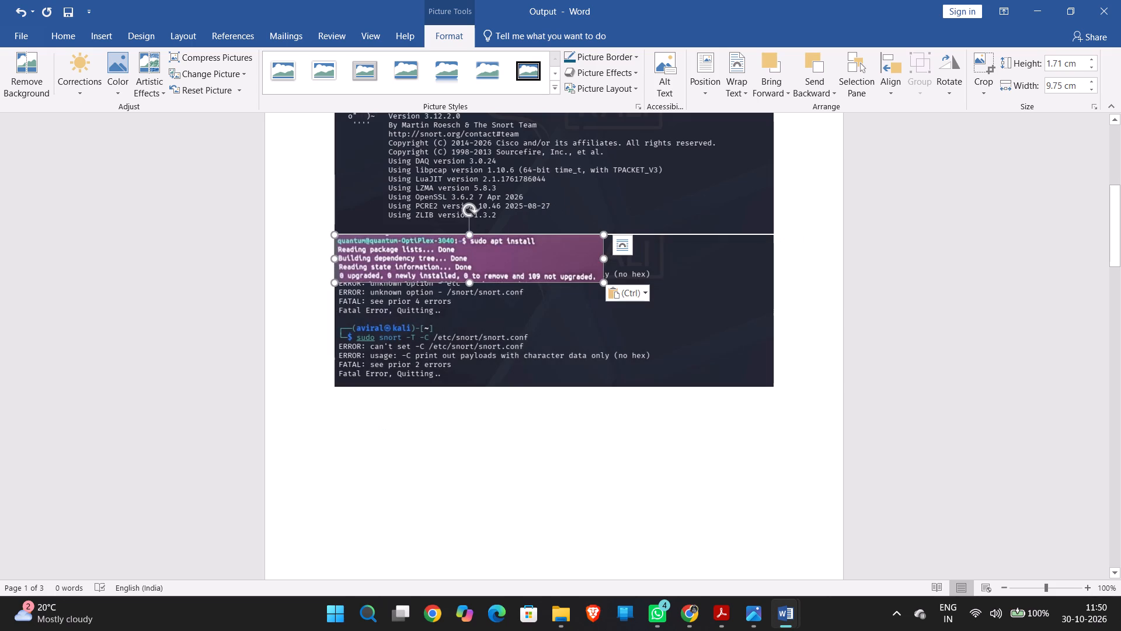
drag(492, 259, 502, 288)
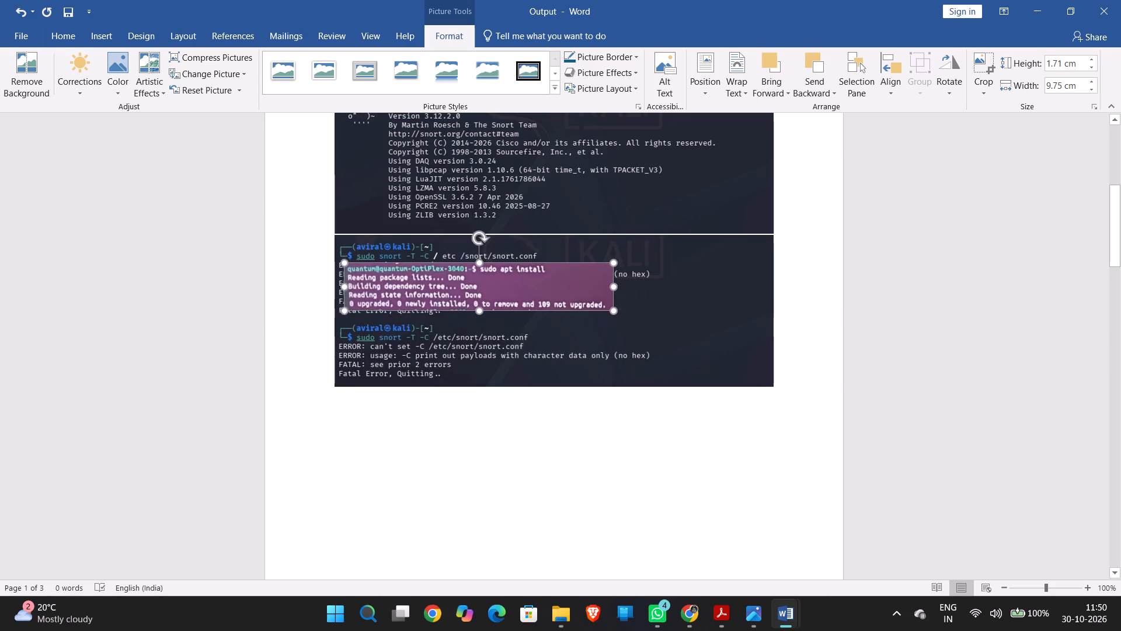
drag(502, 288, 542, 431)
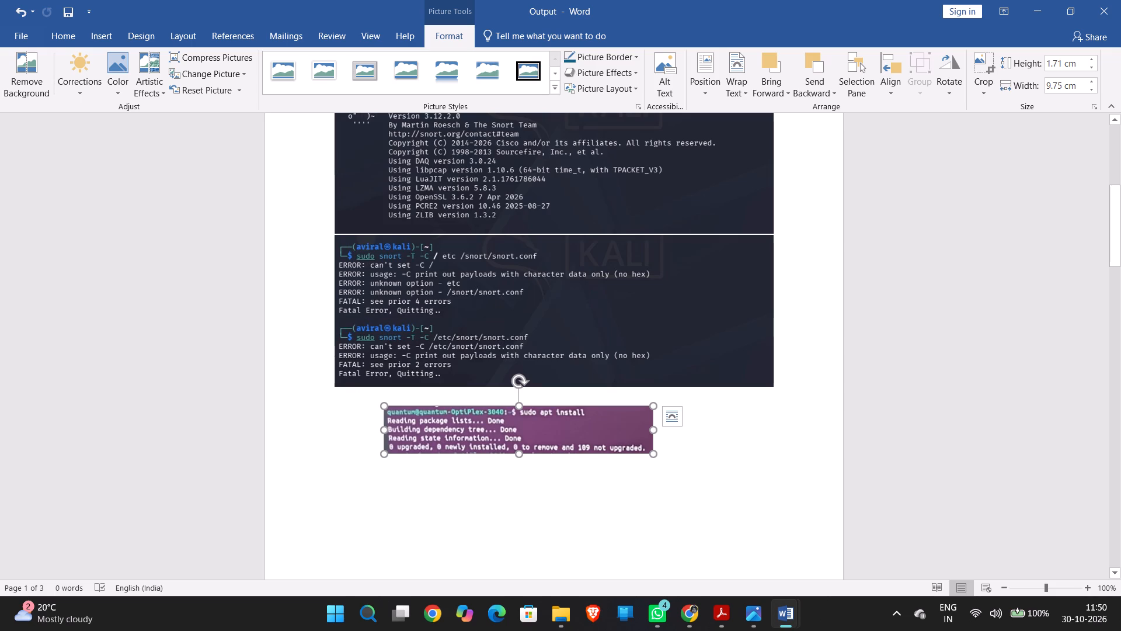
Paste another copy of the purple sudo apt install picture and place it just below the first copy on page one.
click(426, 492)
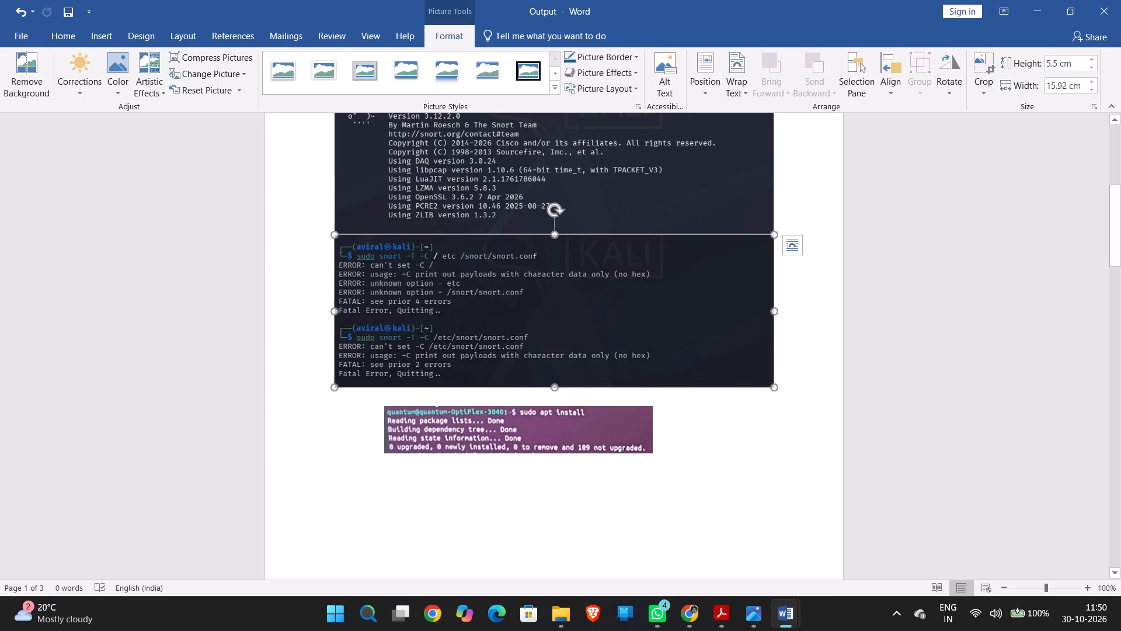
key(ctrl+v)
drag(529, 258, 547, 356)
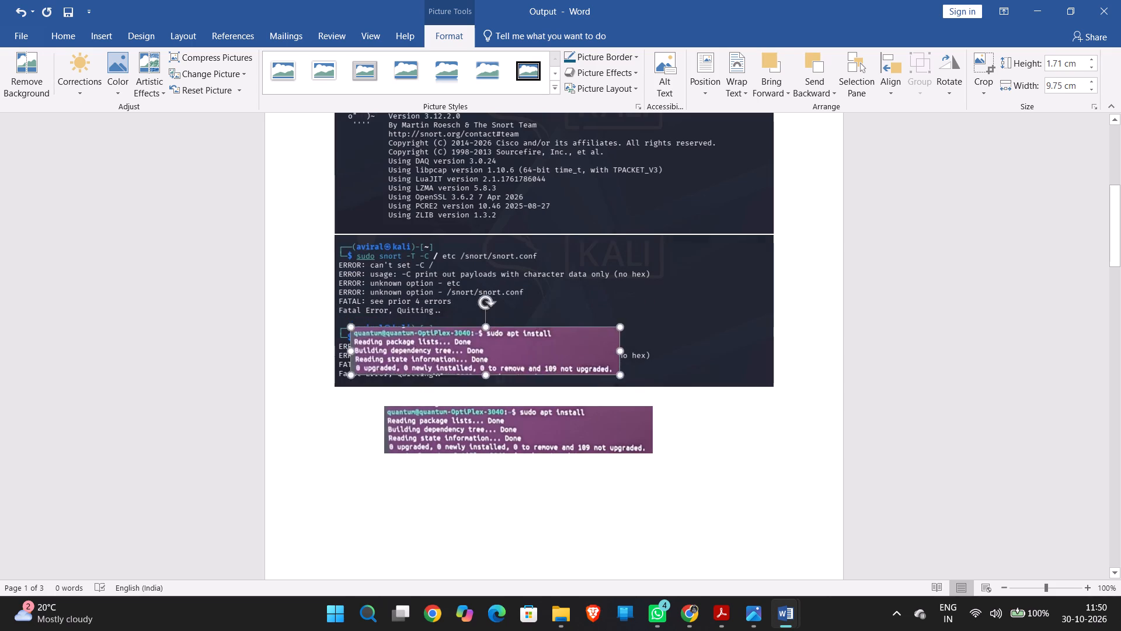
drag(547, 356, 582, 492)
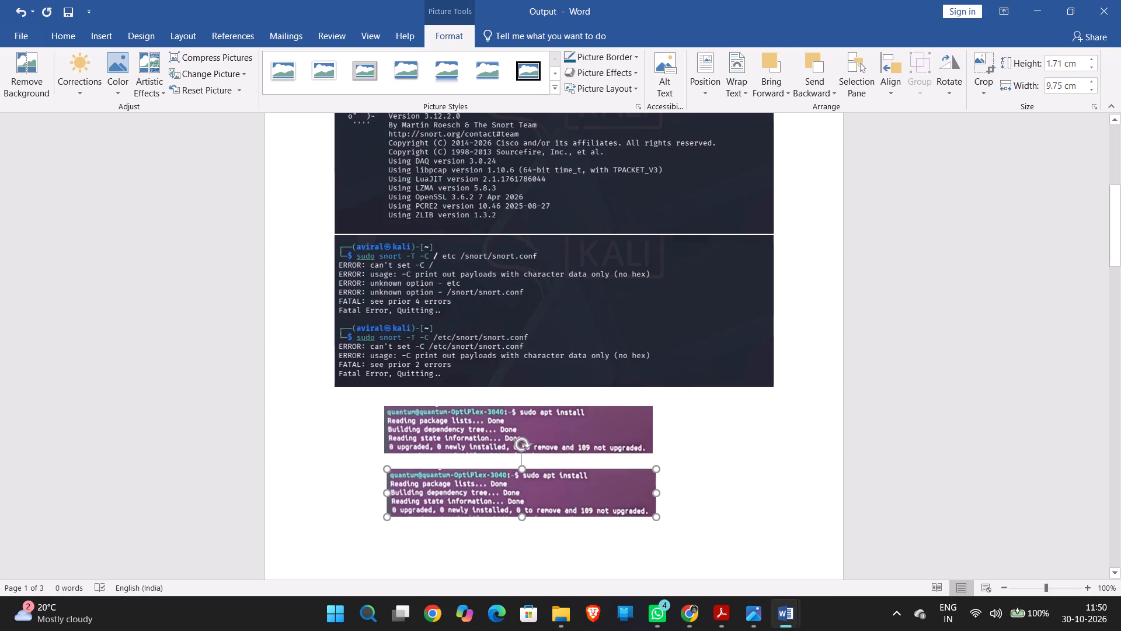
Deselect the last pasted purple picture and save the changes to the existing Output document.
click(809, 412)
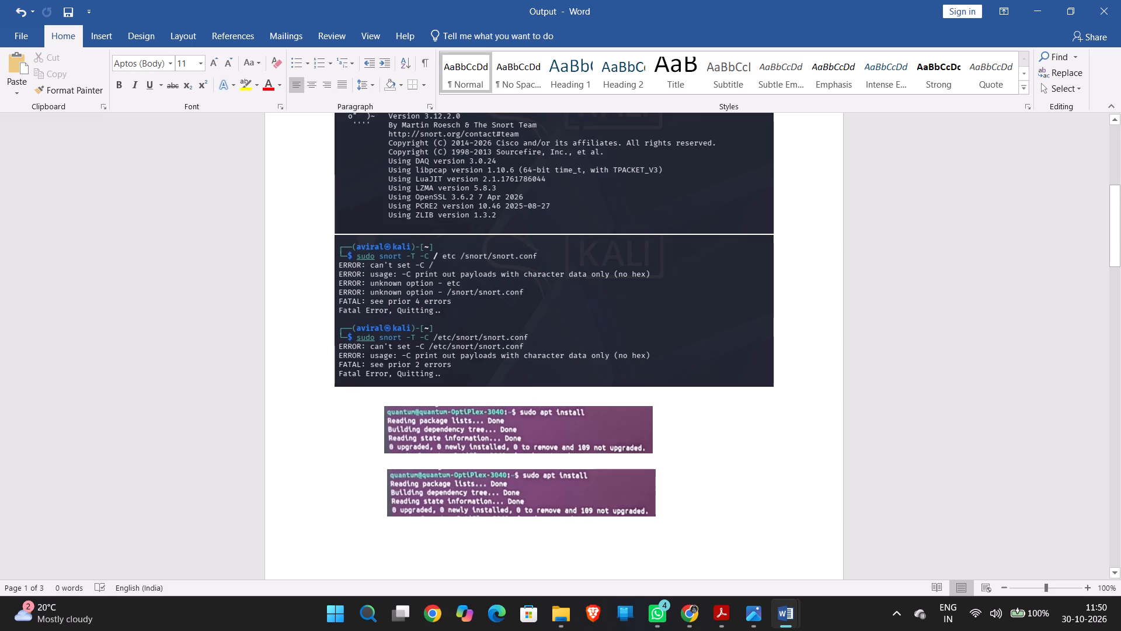
click(60, 6)
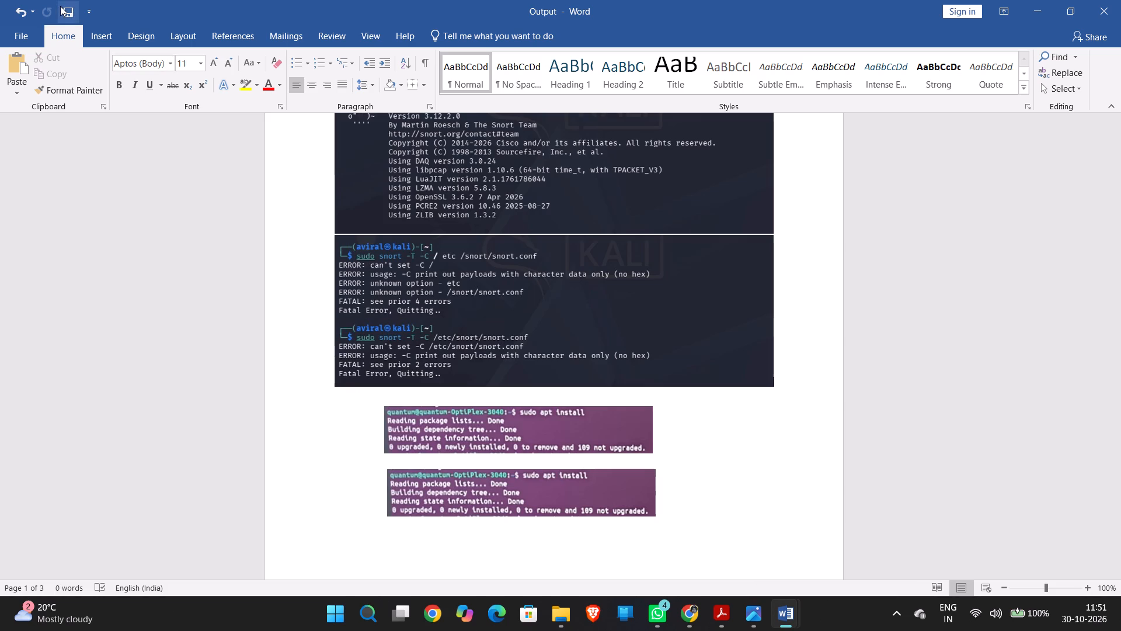
Save the document under the new name Output1 as a Word Document in the Downloads folder.
click(23, 36)
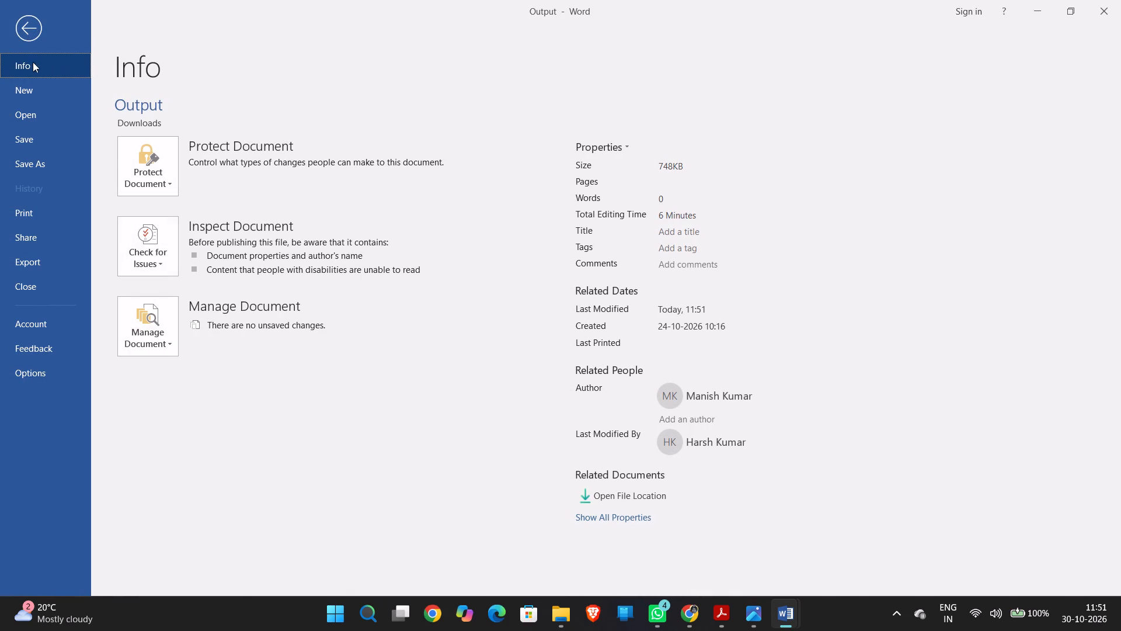
click(34, 171)
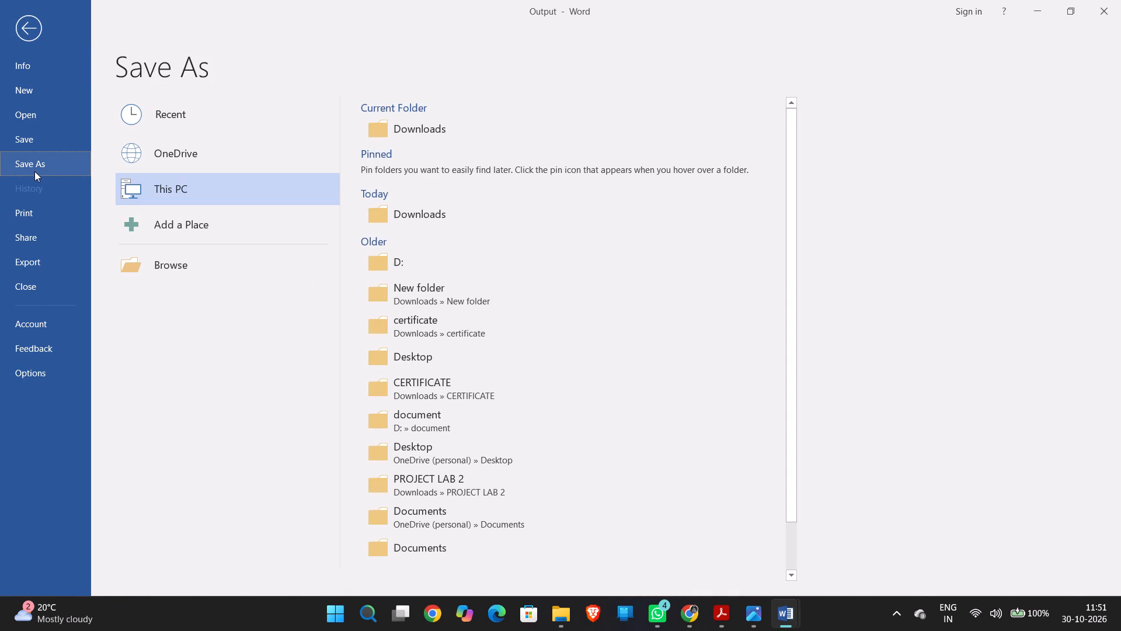
click(432, 210)
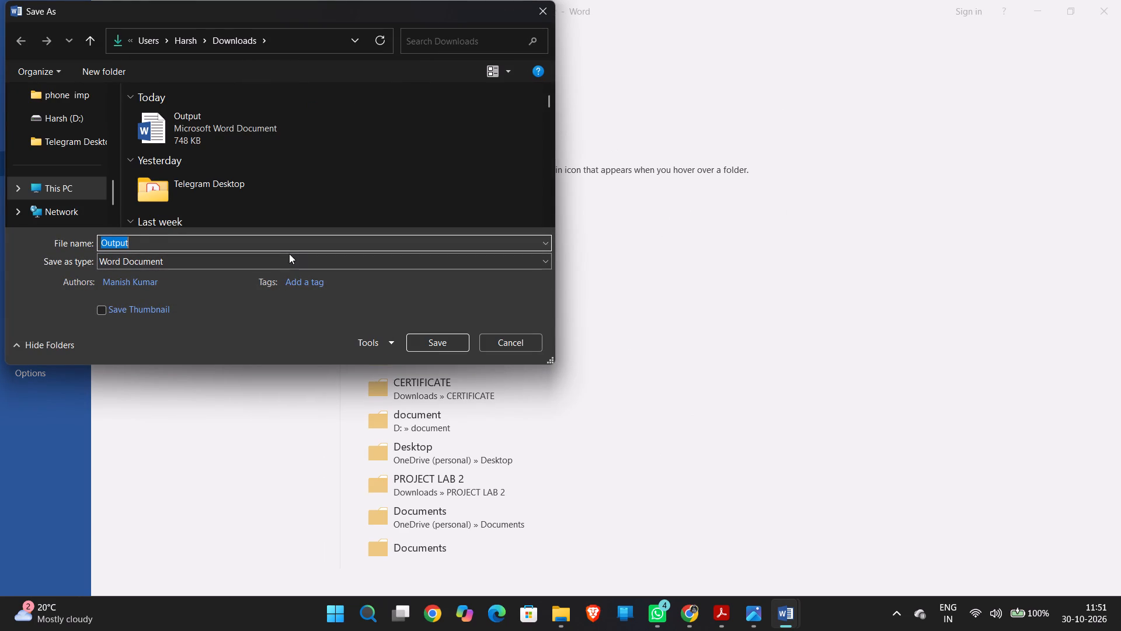
click(190, 243)
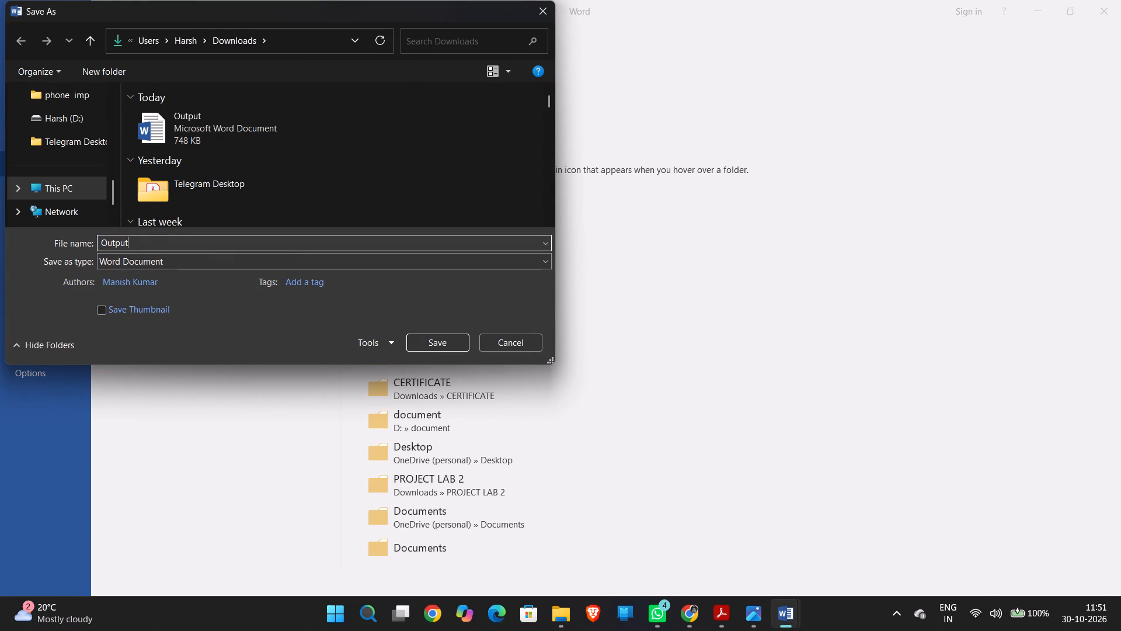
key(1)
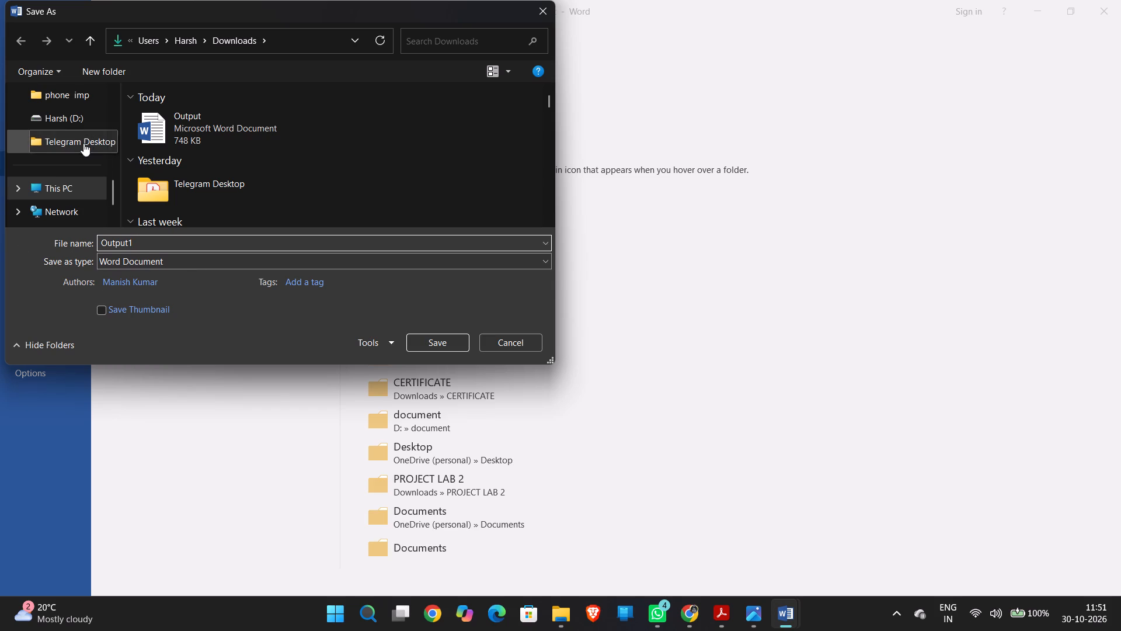
scroll(83, 143, down, 1)
scroll(83, 143, up, 2)
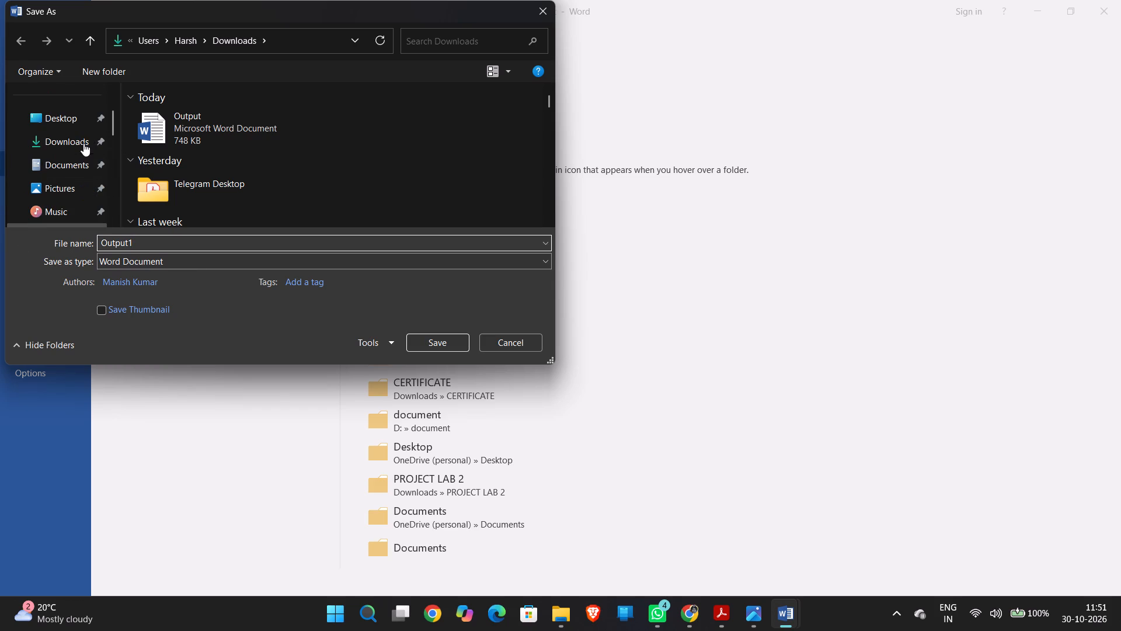
scroll(83, 143, up, 1)
click(71, 143)
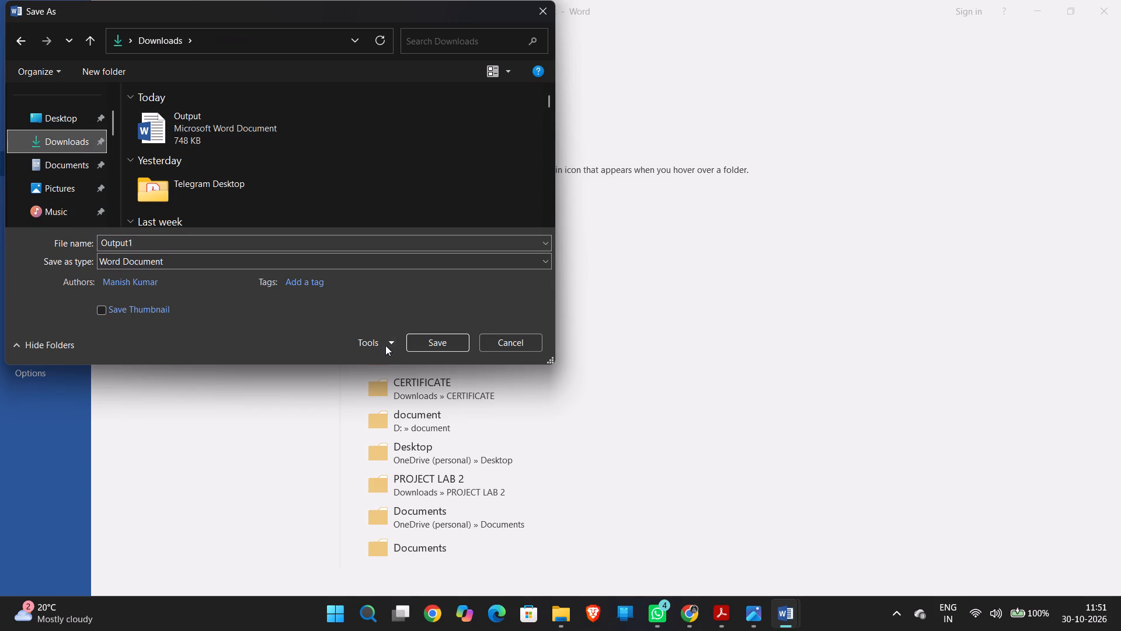
click(436, 348)
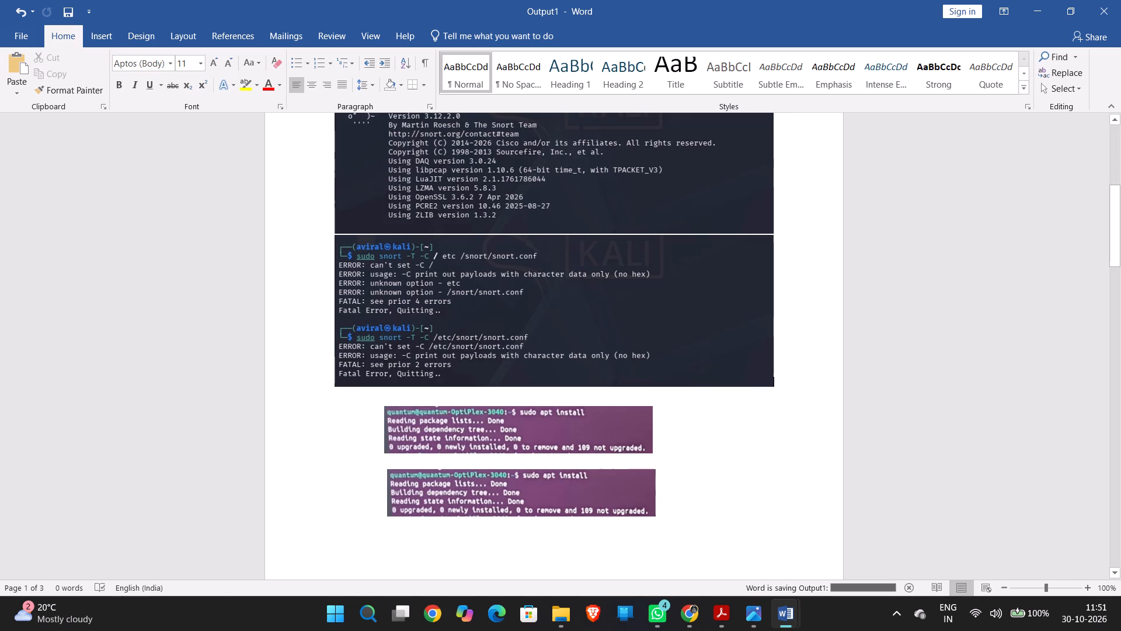